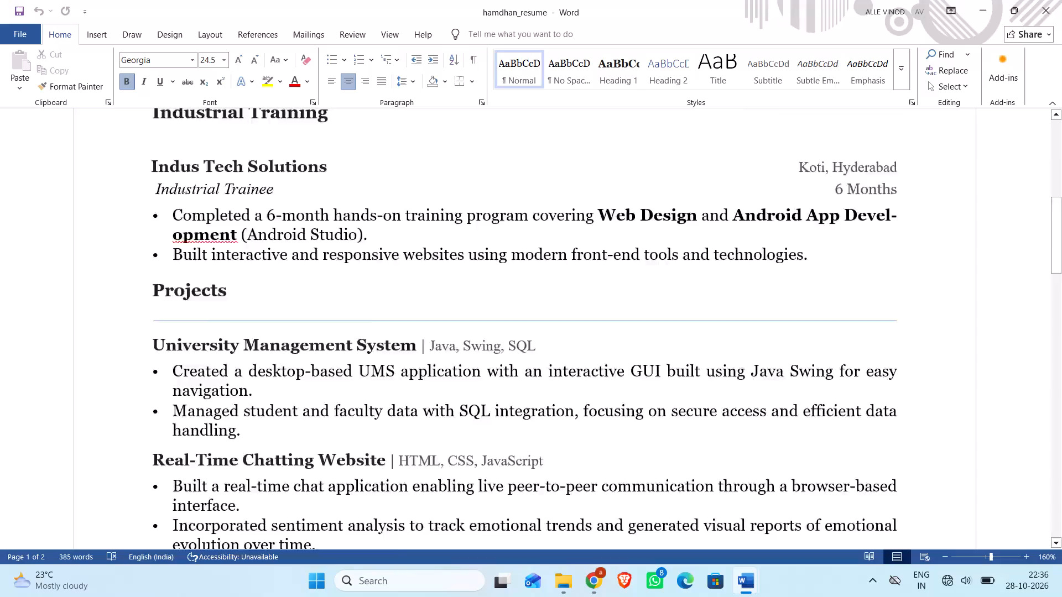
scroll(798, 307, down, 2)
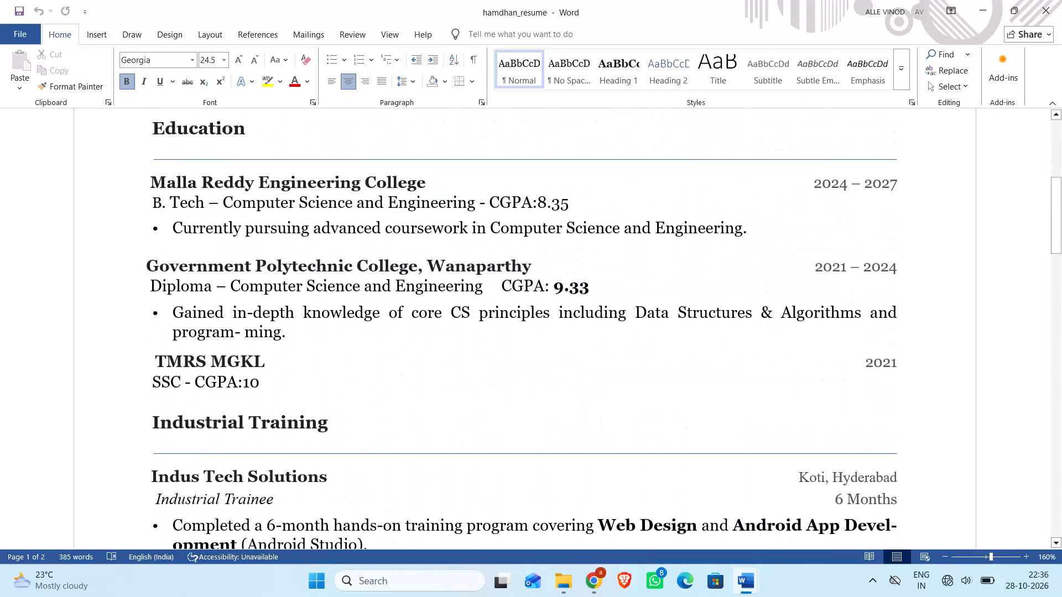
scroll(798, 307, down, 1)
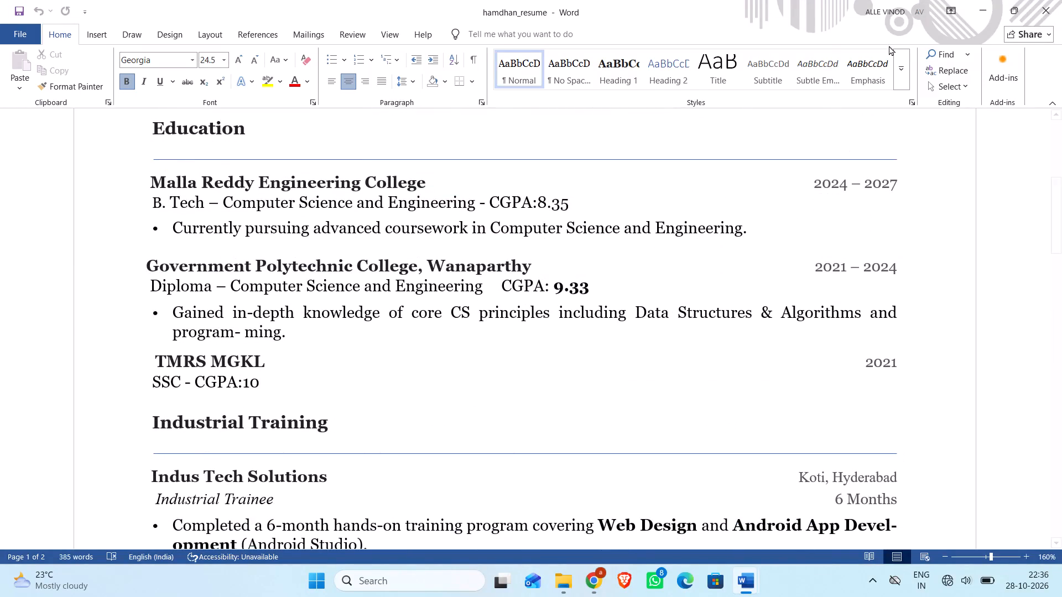
Minimize the hamdhan_resume document window.
click(985, 5)
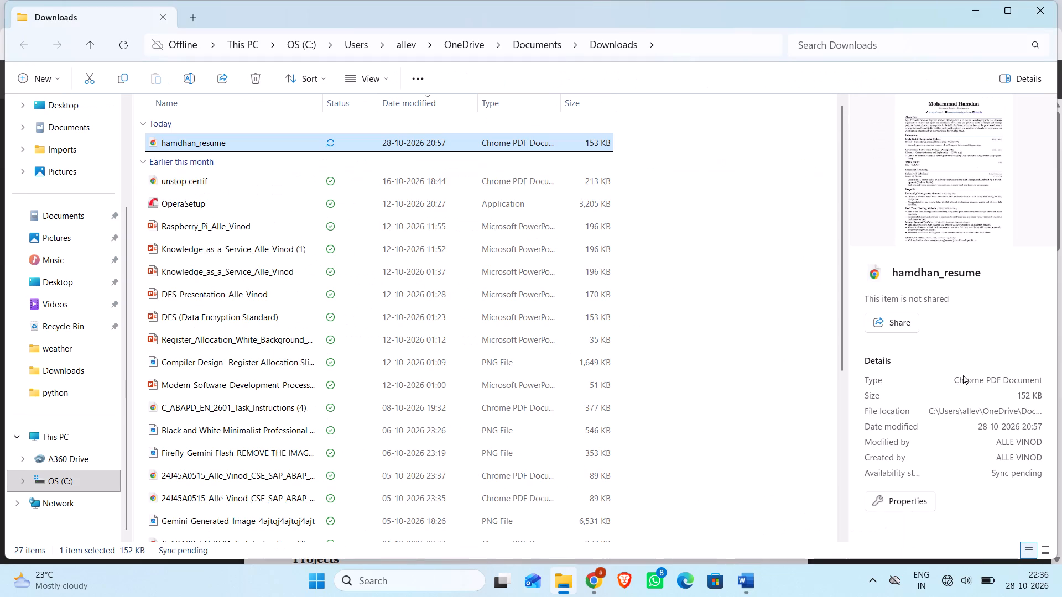
Bring up the list of available Wi-Fi networks and dismiss it.
click(948, 577)
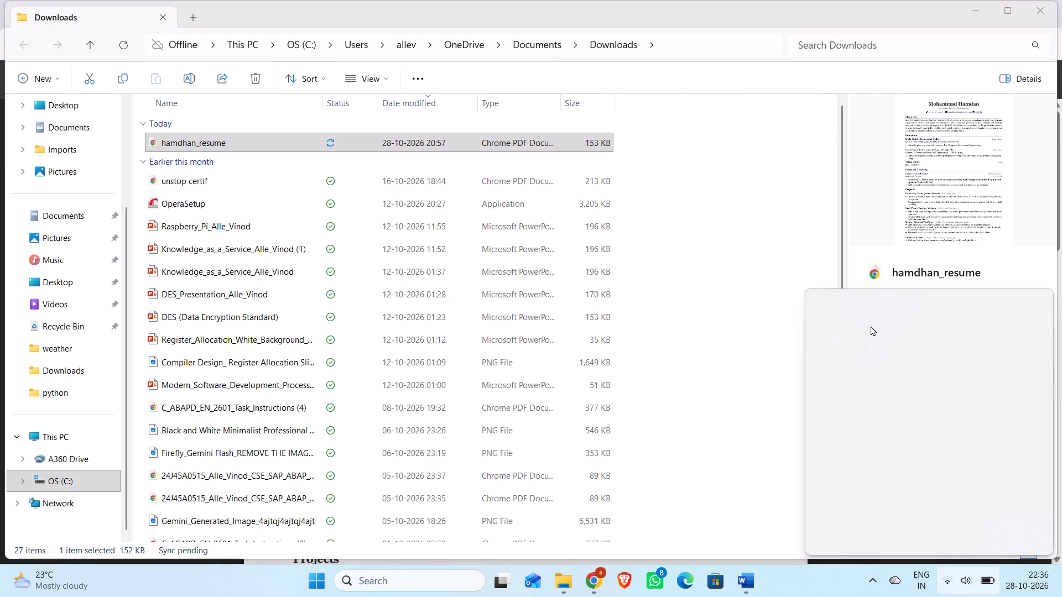
click(871, 326)
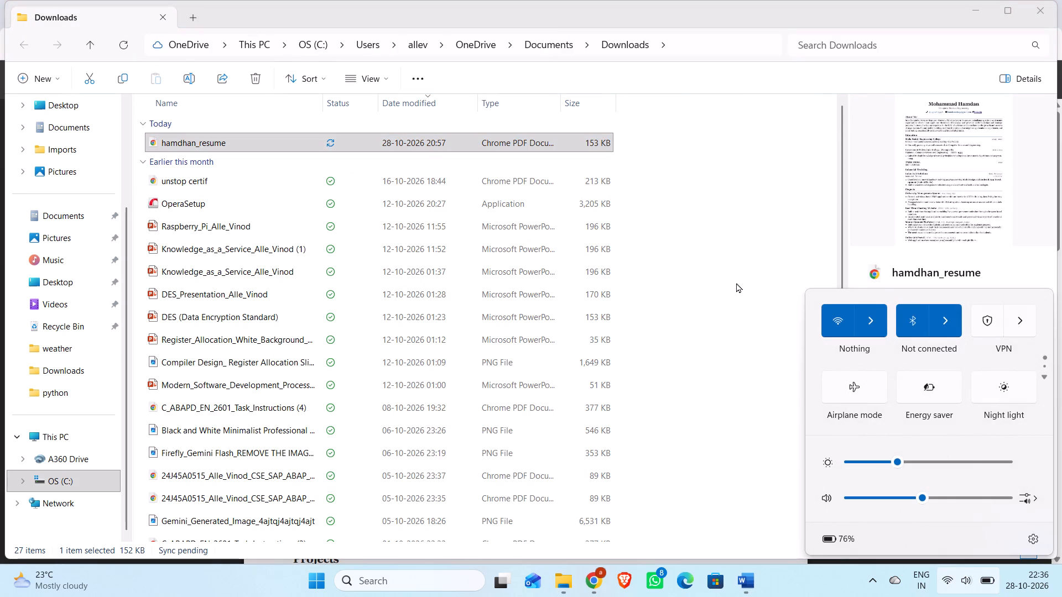
click(736, 282)
Minimize the Downloads folder window and the remaining open windows to show the desktop.
click(969, 10)
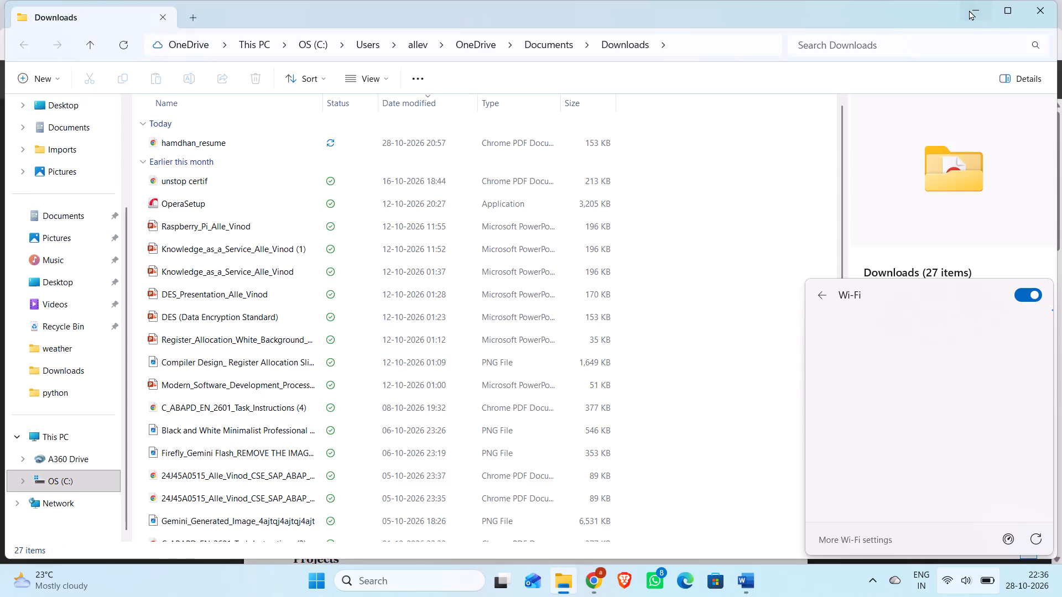
triple_click(969, 10)
Refresh the desktop several times.
right_click(732, 90)
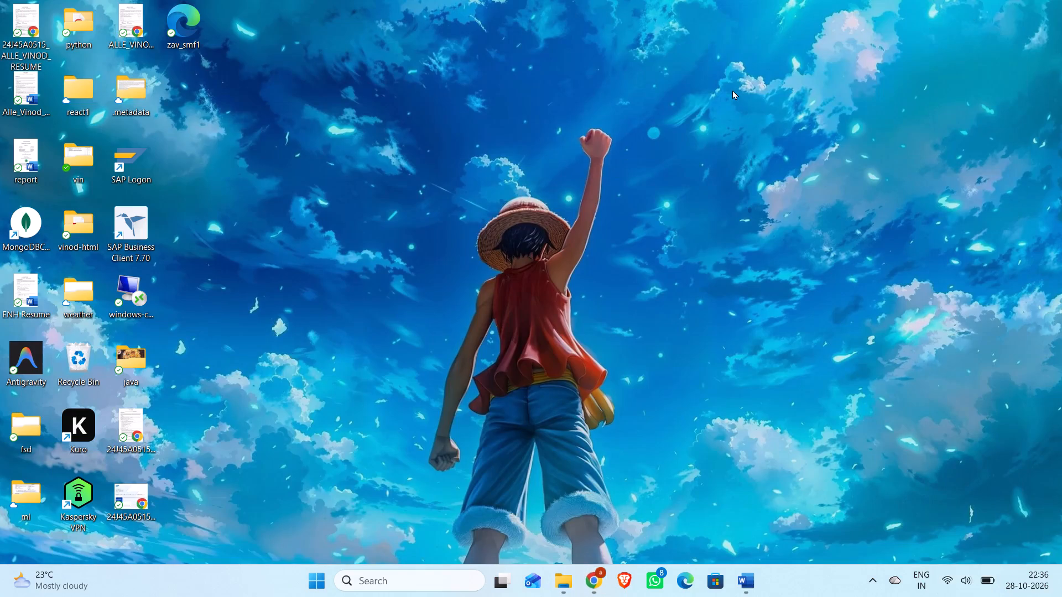
click(758, 151)
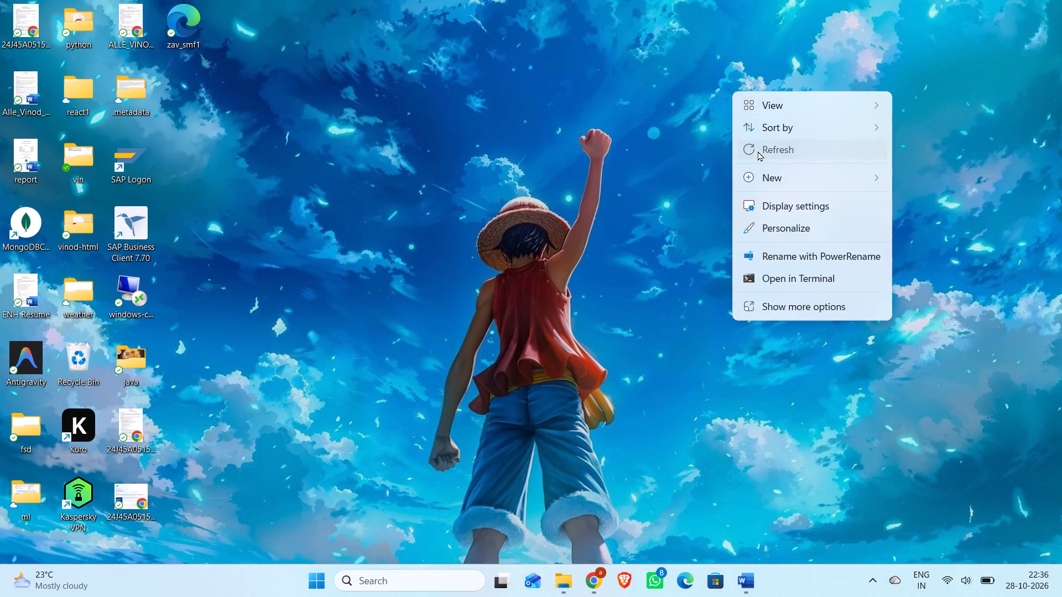
right_click(758, 151)
double_click(775, 207)
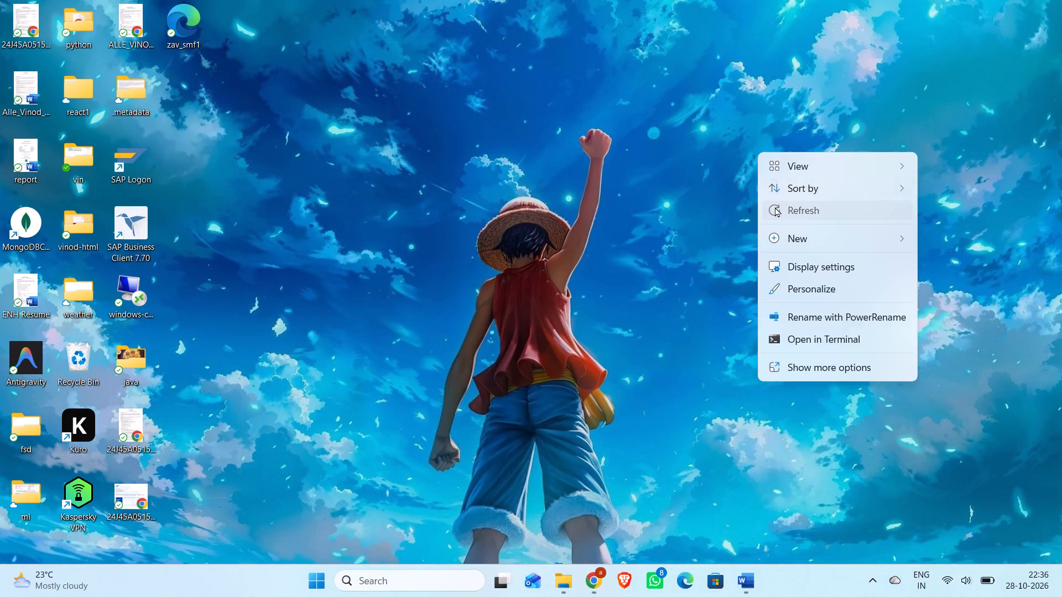
click(769, 129)
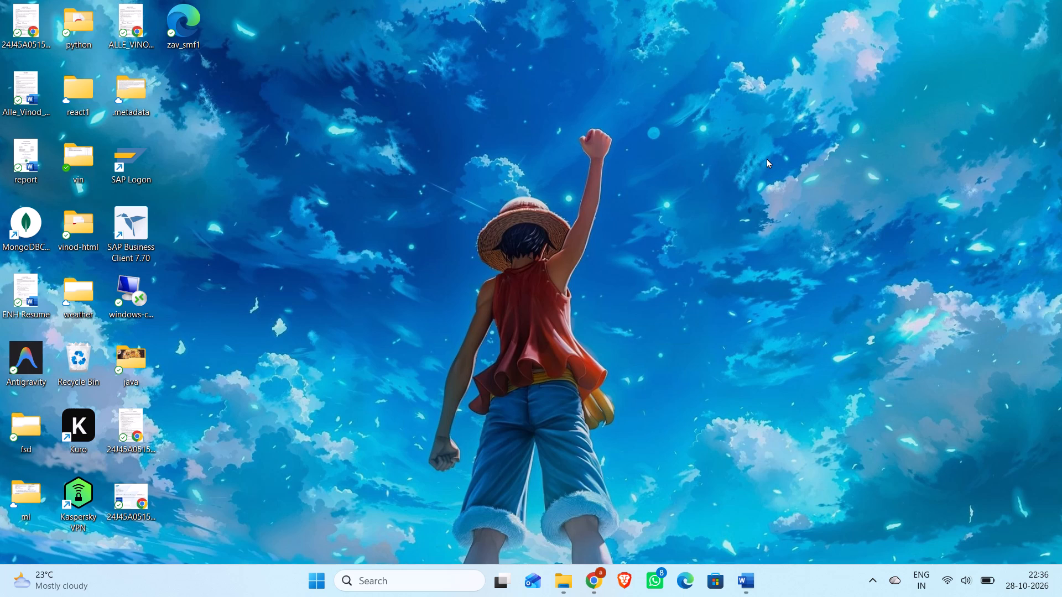
right_click(767, 158)
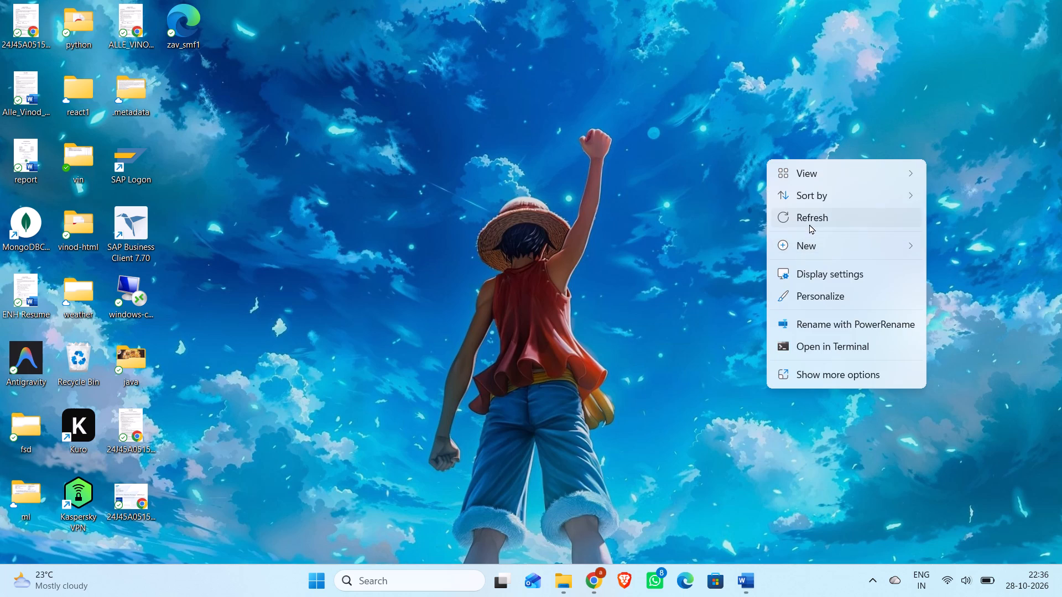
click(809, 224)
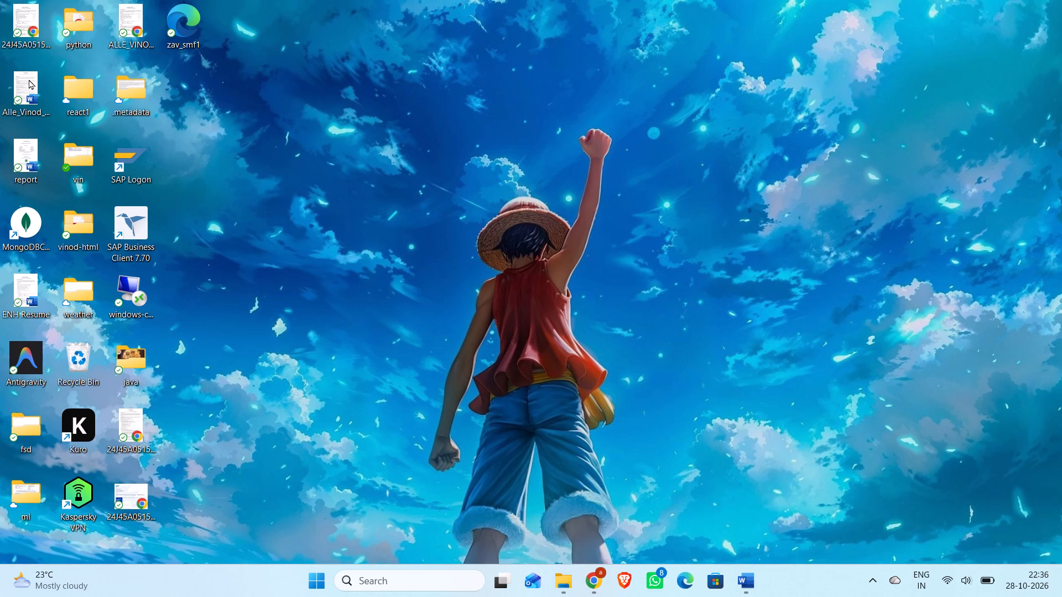
Open the report document from the desktop, skim its opening pages up to the table of contents and close it.
double_click(17, 156)
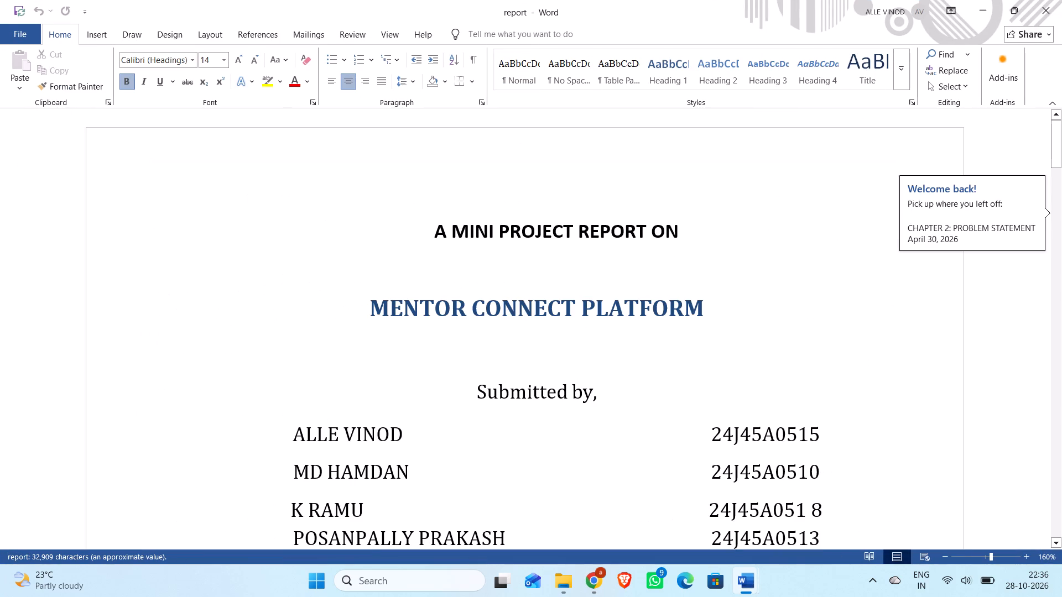
scroll(237, 307, down, 10)
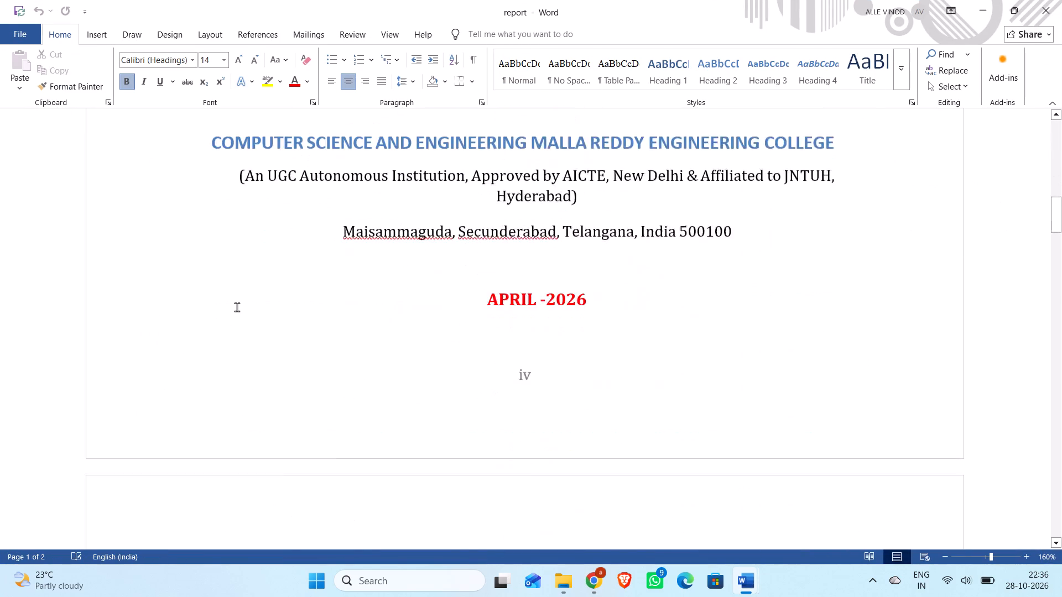
scroll(237, 307, down, 16)
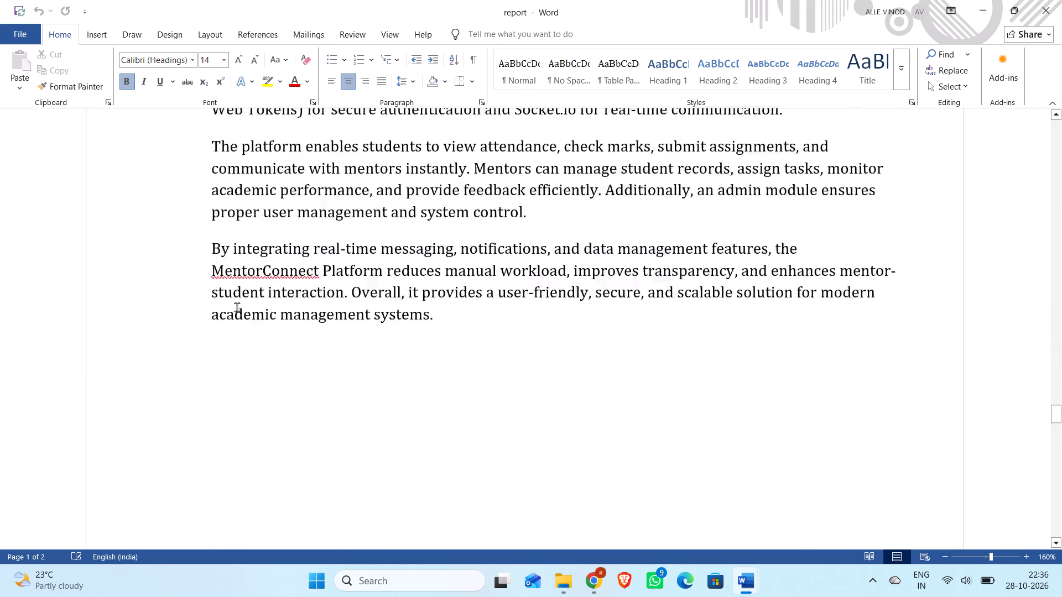
scroll(237, 307, down, 2)
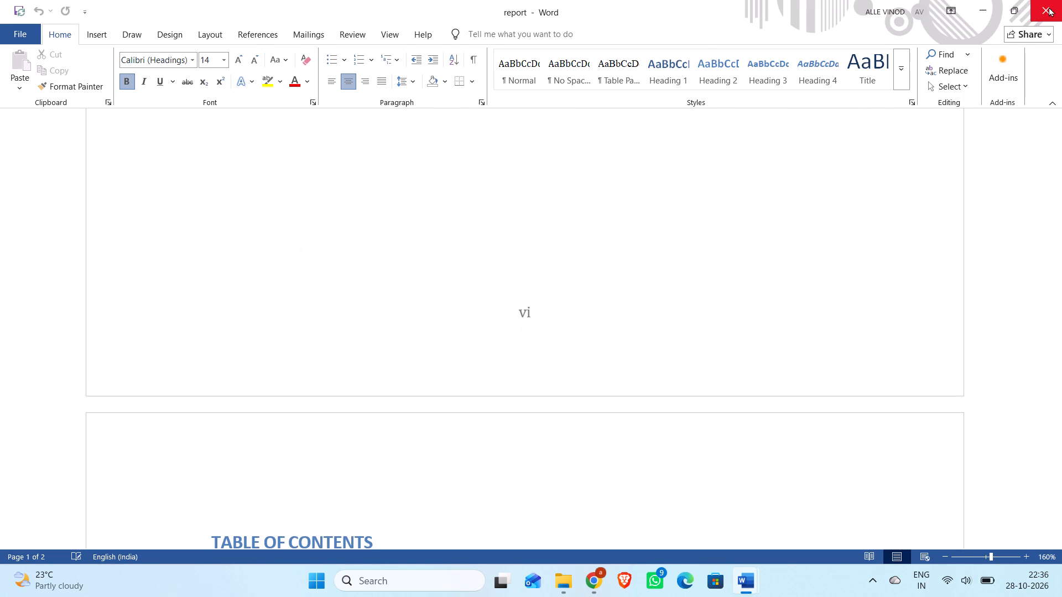
click(1049, 7)
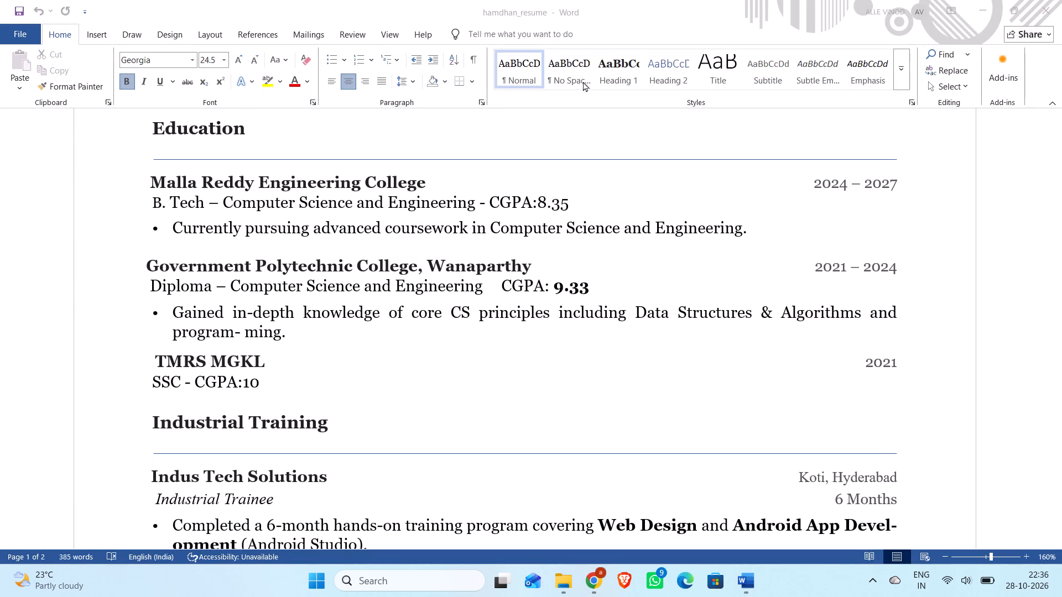
Open the Vinod-Resume2026-1 document from the Documents folder in File Explorer.
click(984, 8)
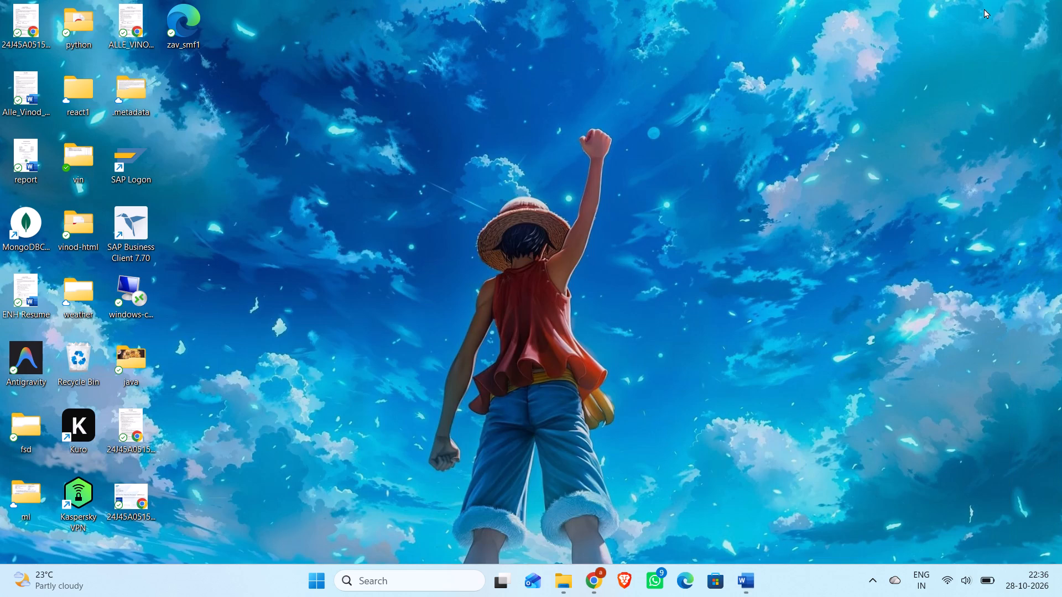
click(561, 584)
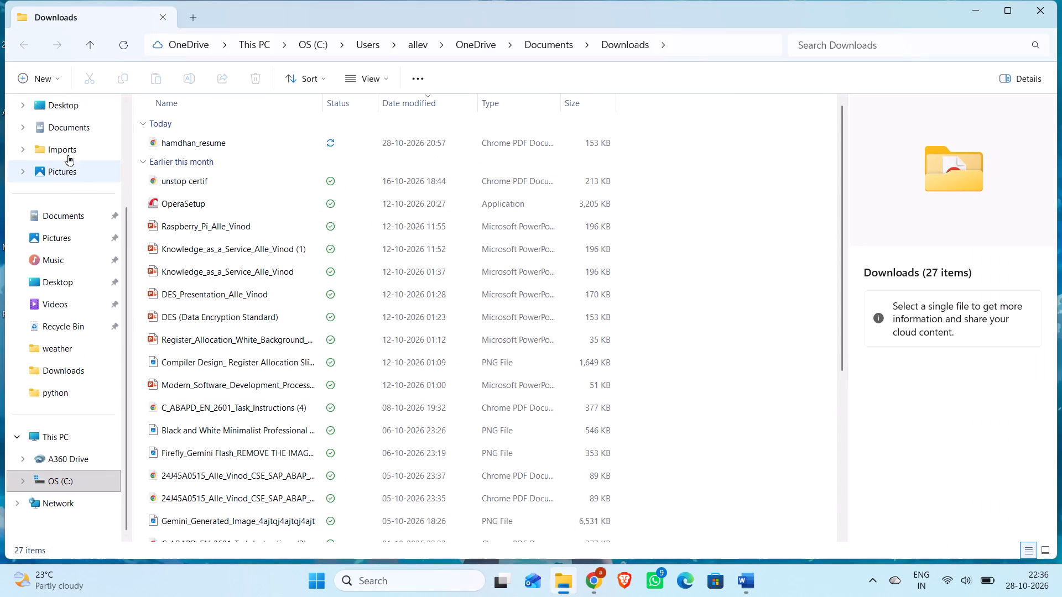
click(72, 125)
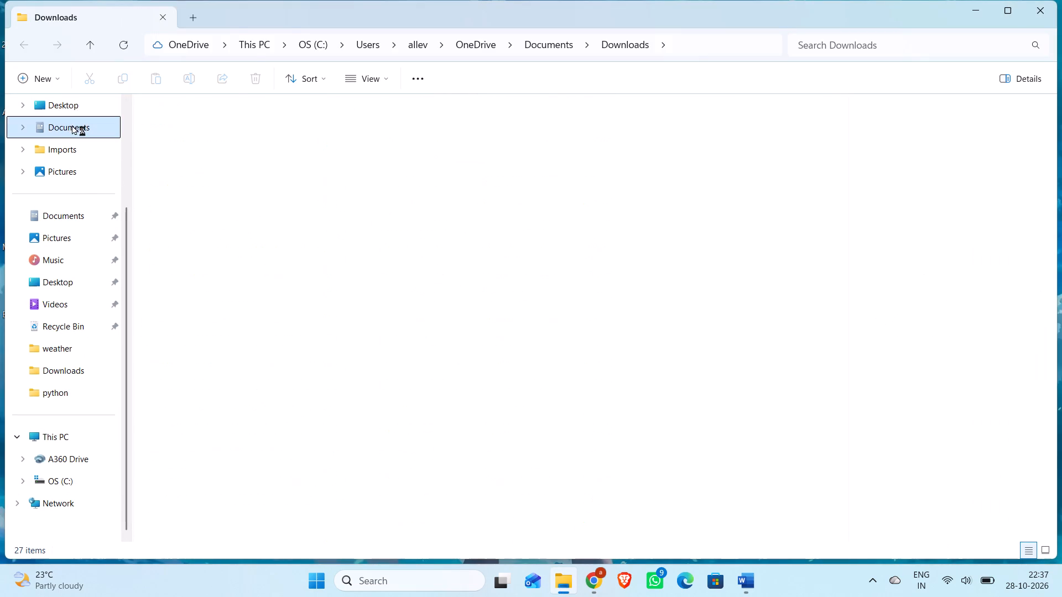
double_click(204, 154)
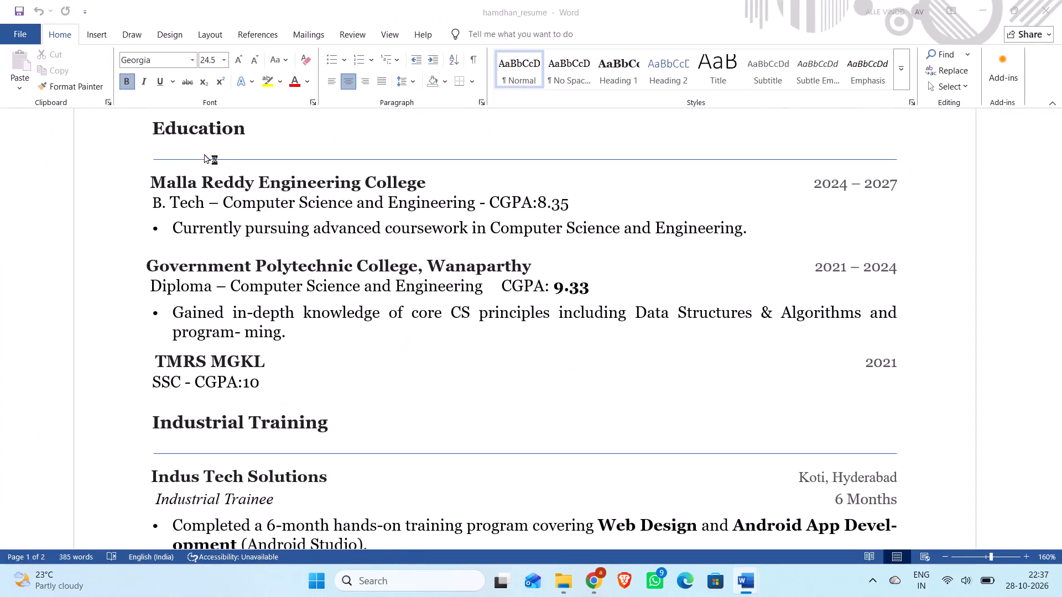
Read through the whole resume, from the name heading and Carrier Objective down to Certifications and the second page.
scroll(268, 286, down, 2)
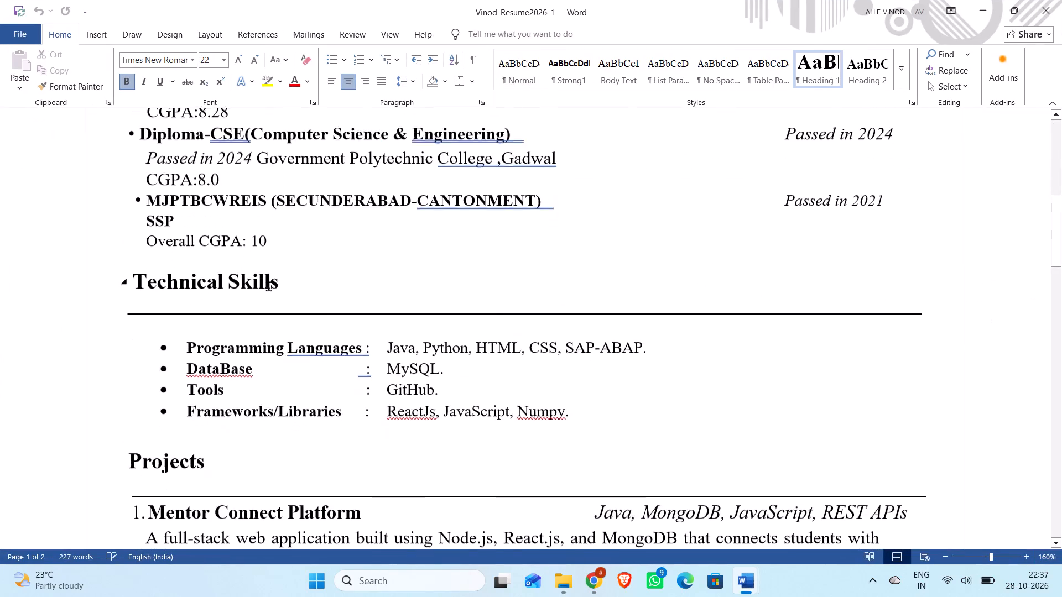
ctrl+scroll(302, 233, down, 4)
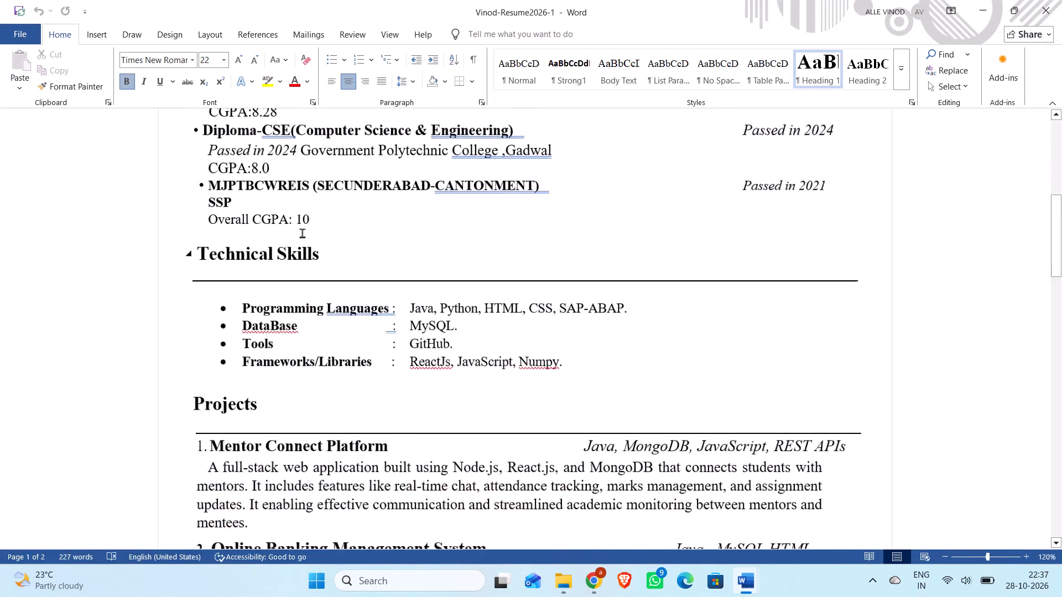
ctrl+scroll(302, 233, down, 1)
scroll(302, 233, down, 3)
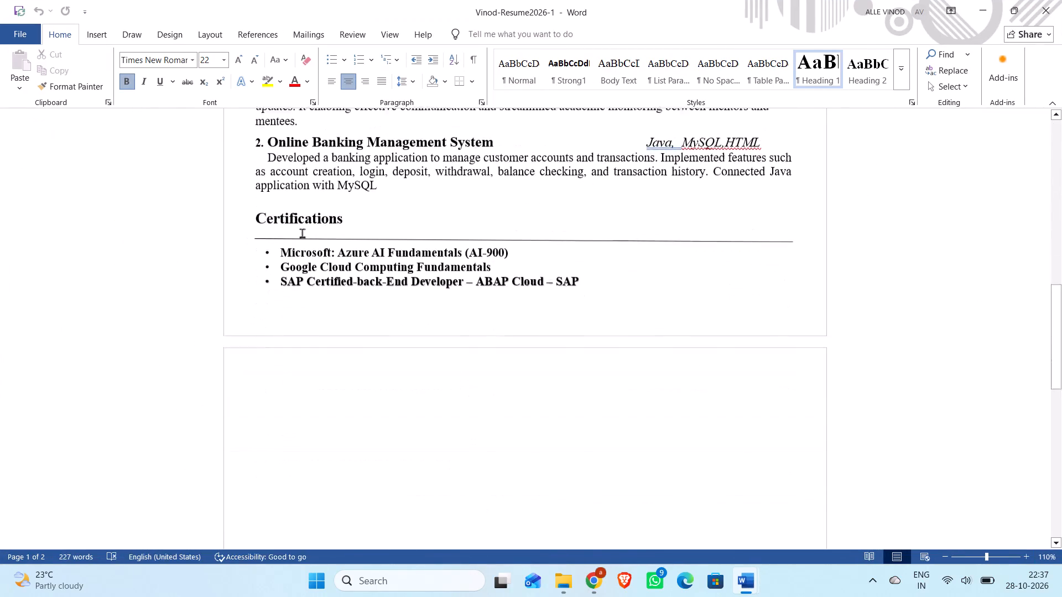
scroll(302, 233, down, 1)
scroll(302, 233, up, 2)
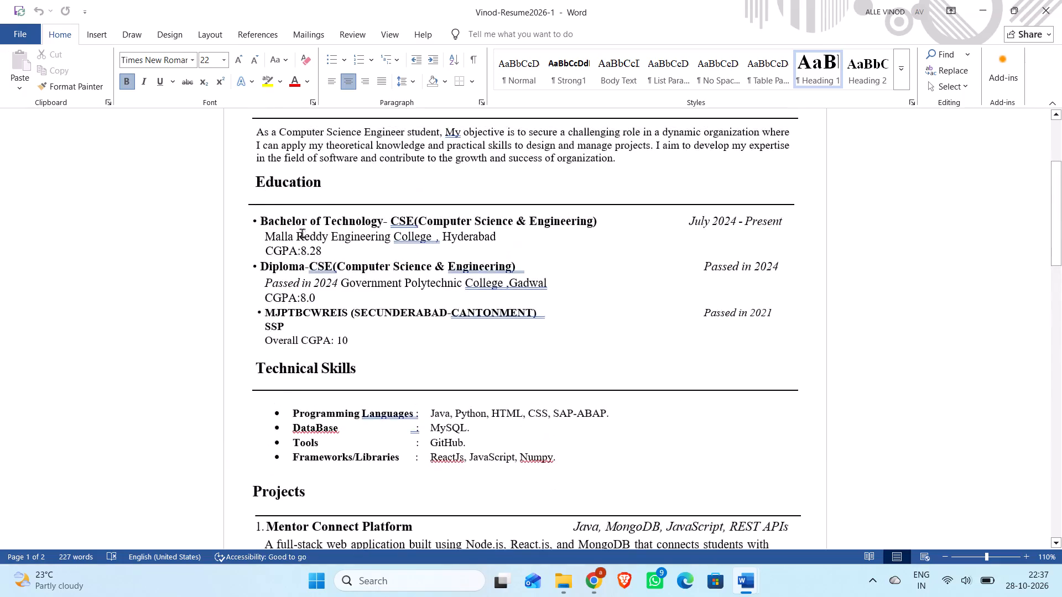
scroll(302, 233, up, 4)
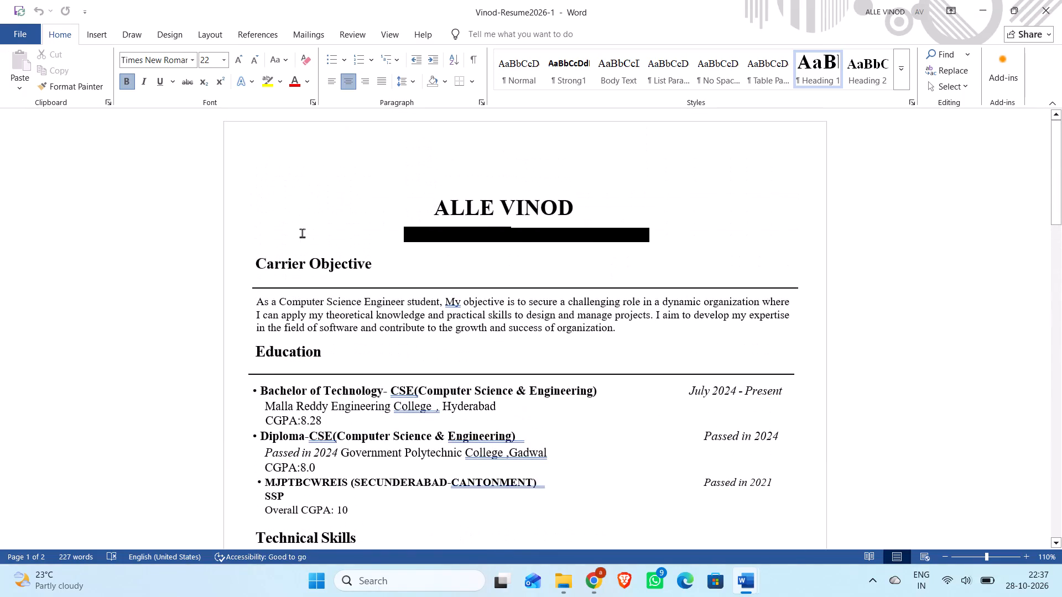
scroll(302, 233, down, 5)
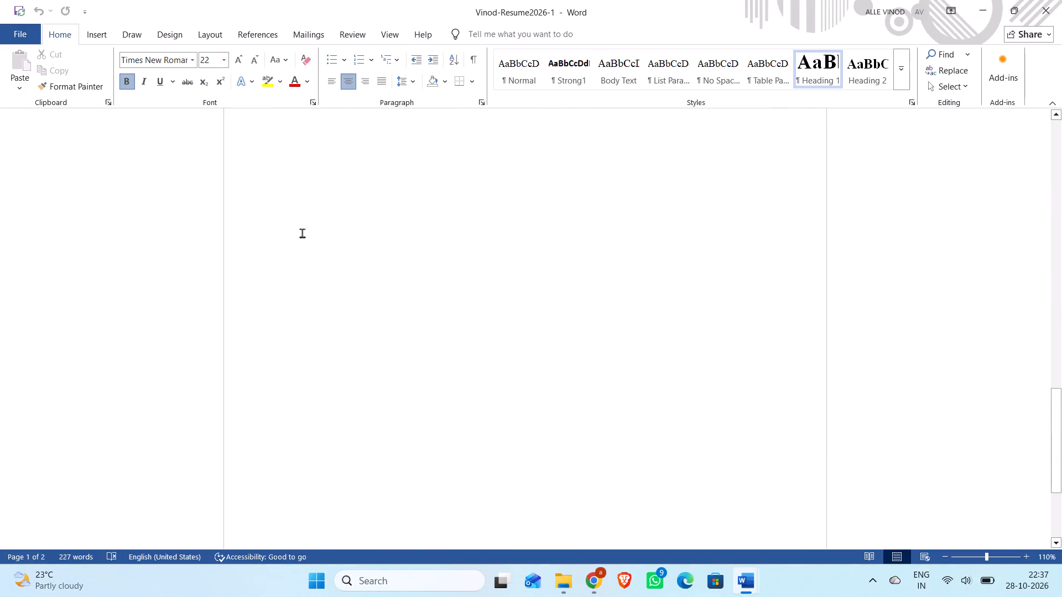
scroll(302, 233, down, 1)
scroll(302, 233, up, 9)
click(302, 233)
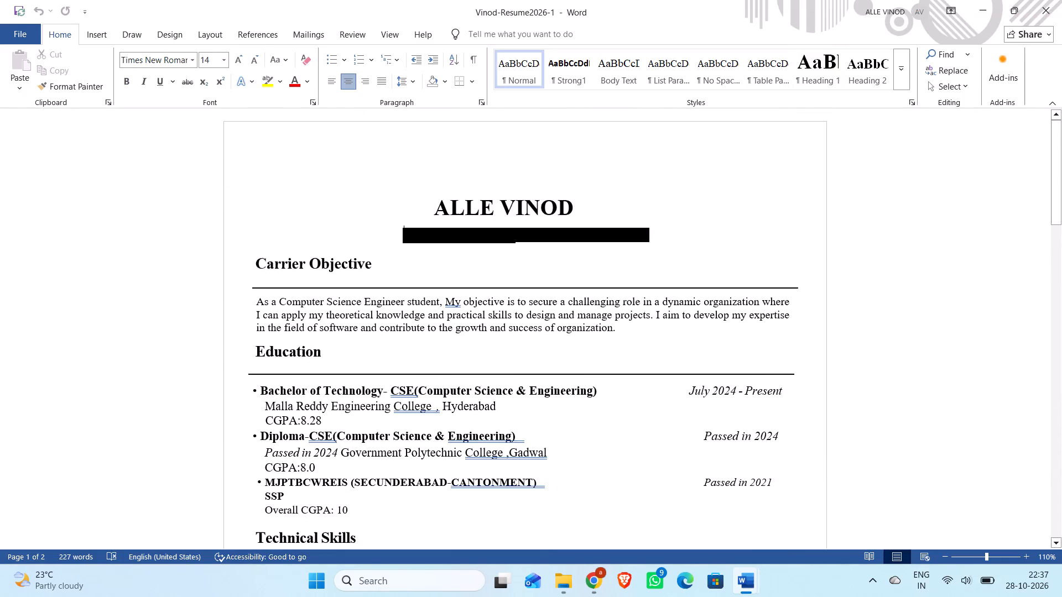
Examine the resume's overall two-page layout, and look closely at its Education and Technical Skills sections.
ctrl+scroll(302, 233, down, 5)
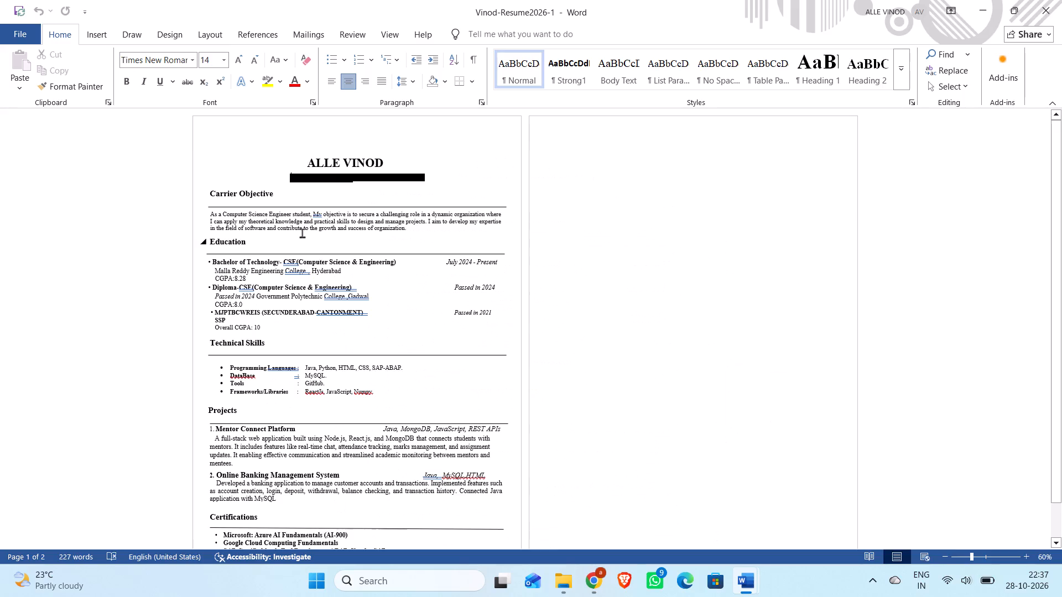
ctrl+scroll(302, 233, down, 5)
ctrl+scroll(302, 233, up, 2)
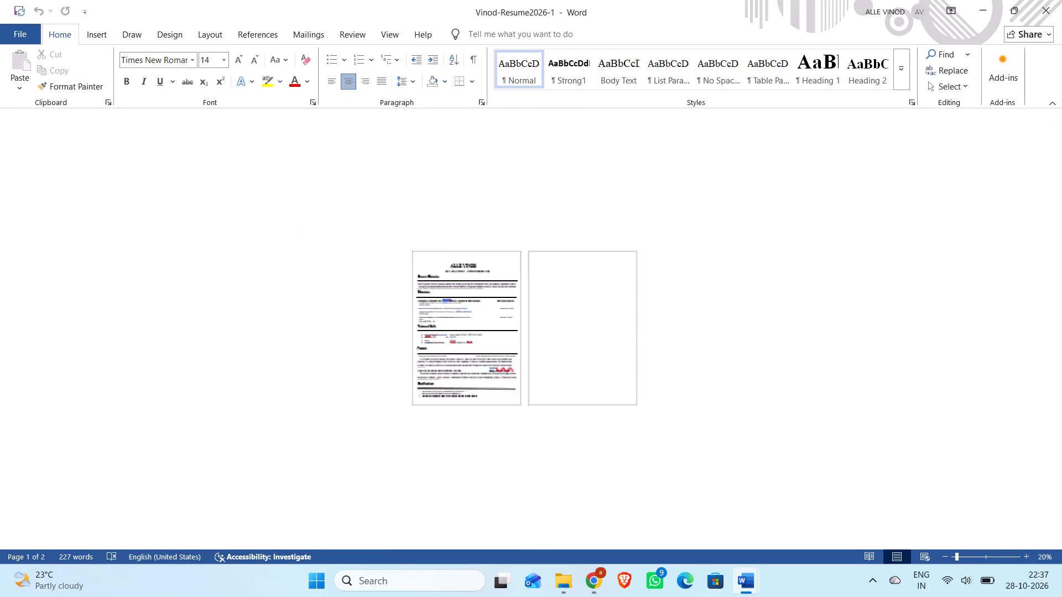
ctrl+scroll(302, 233, up, 5)
scroll(302, 233, down, 6)
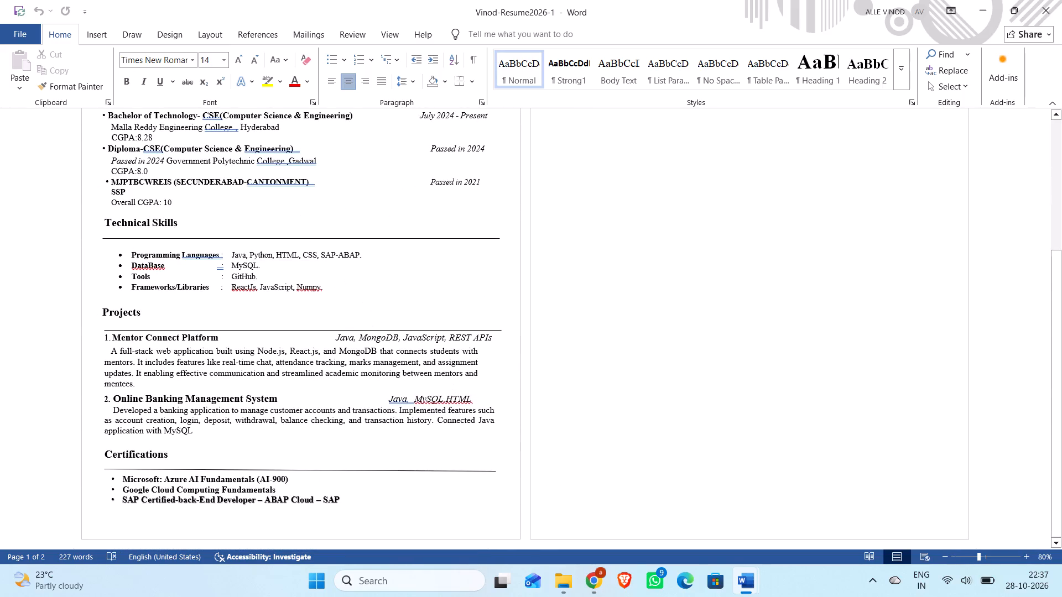
ctrl+scroll(363, 290, up, 6)
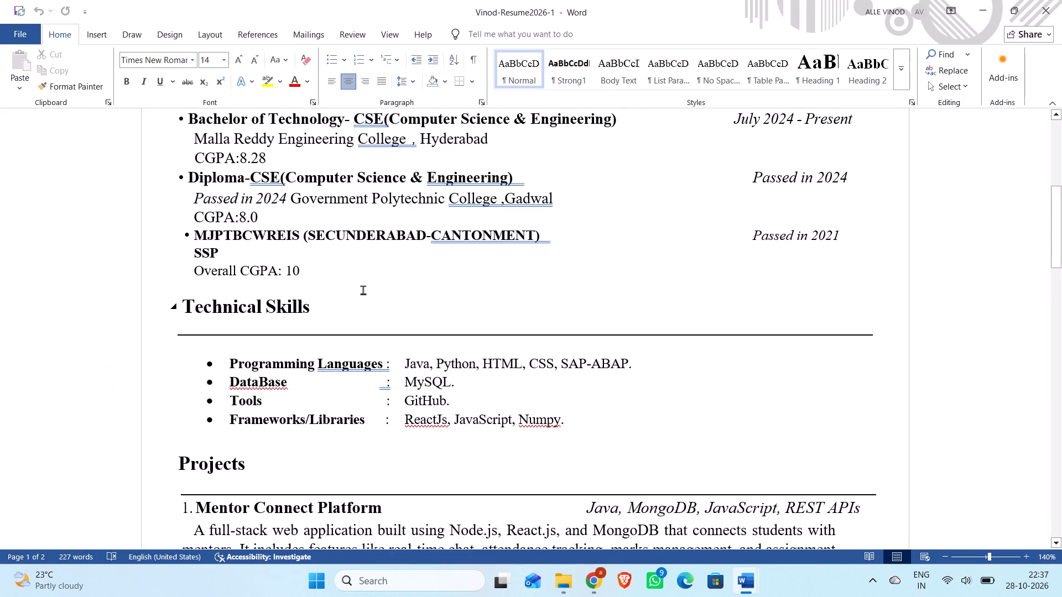
scroll(363, 297, up, 1)
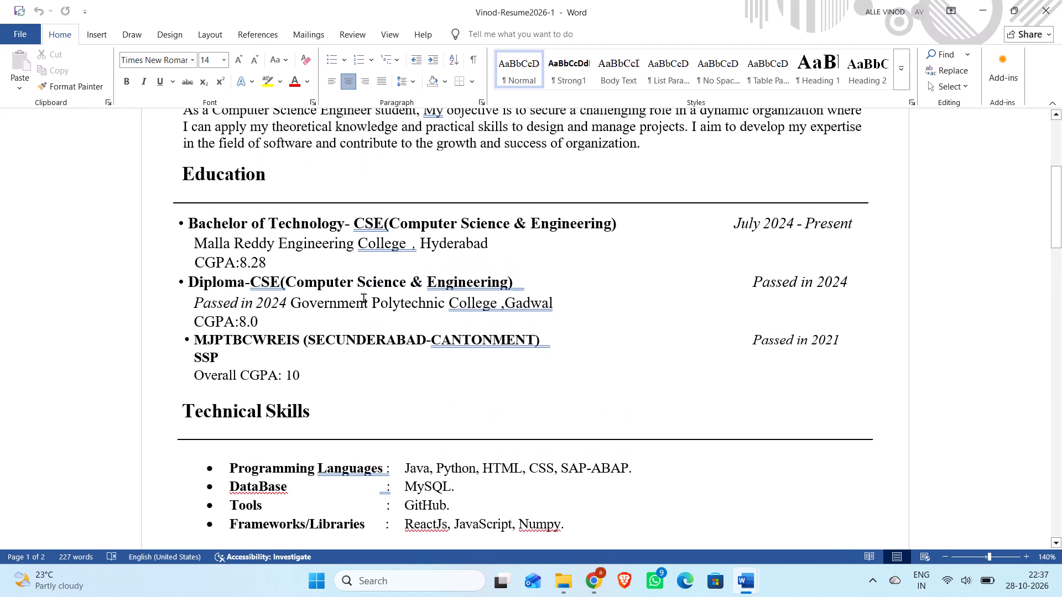
scroll(363, 297, up, 2)
scroll(363, 303, down, 1)
scroll(363, 303, up, 1)
ctrl+scroll(363, 303, down, 1)
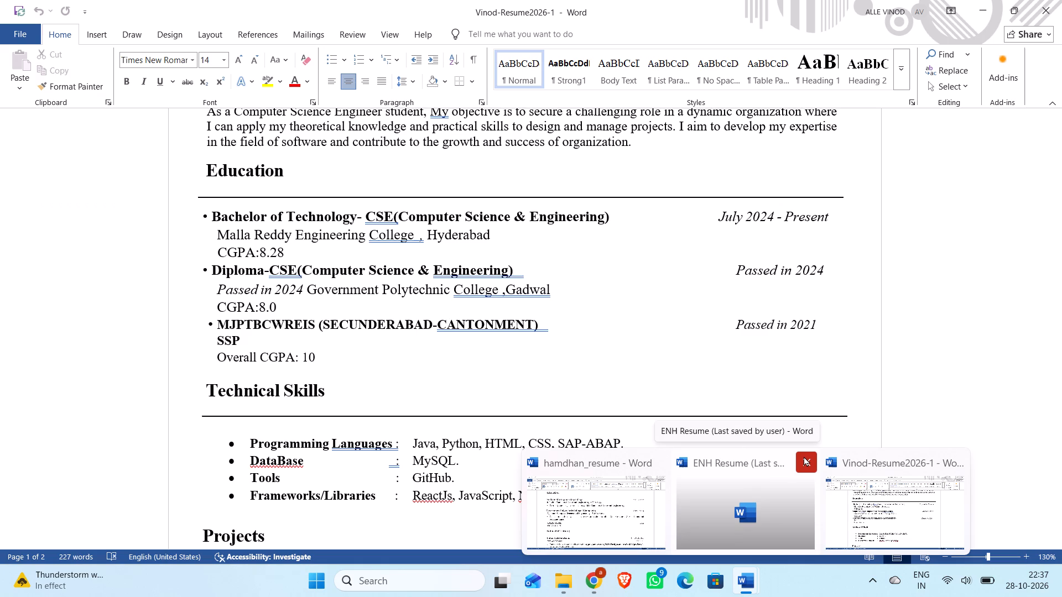
Close the ENH Resume window.
click(804, 457)
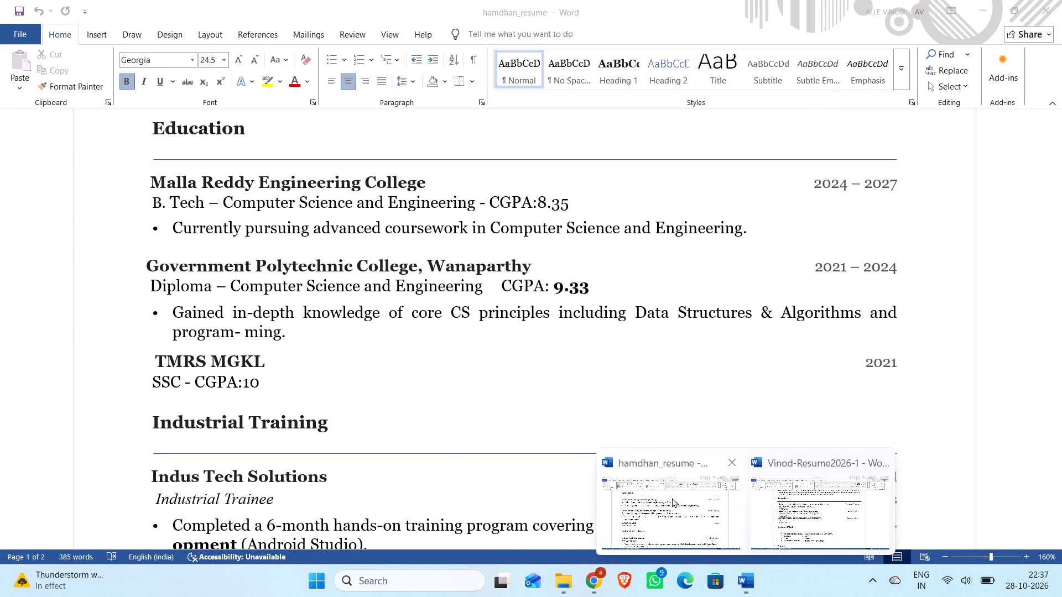
Arrange the Vinod-Resume2026-1 and hamdhan_resume windows side by side, each filling half of the screen.
click(671, 498)
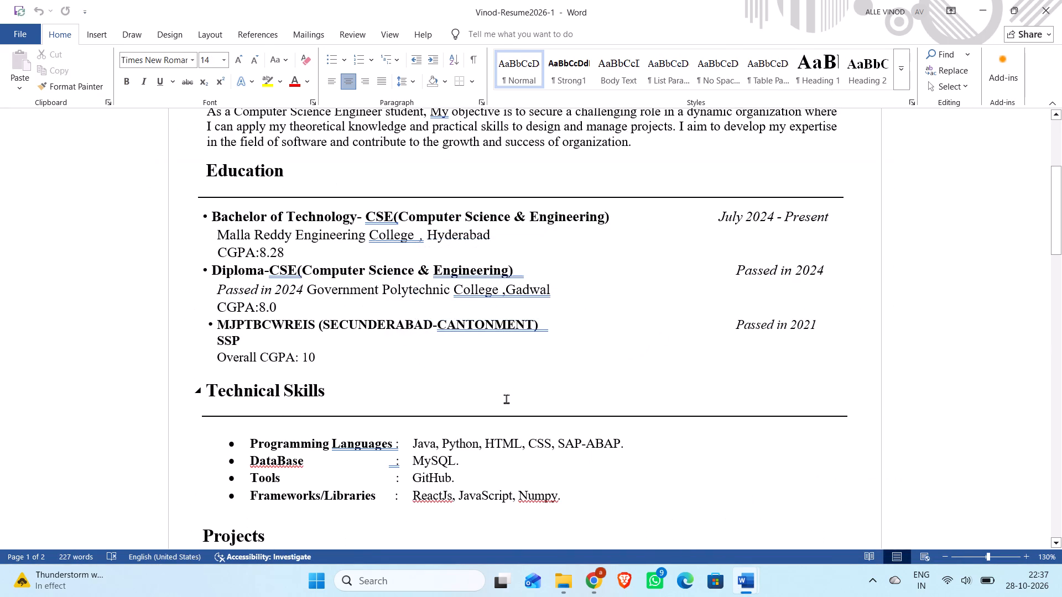
scroll(497, 379, down, 1)
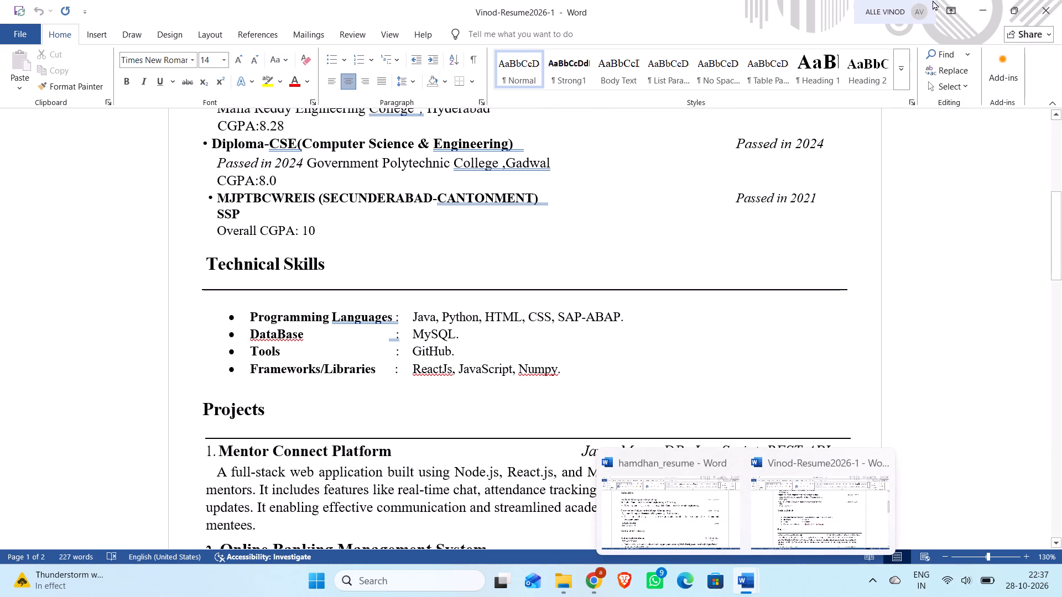
click(1011, 15)
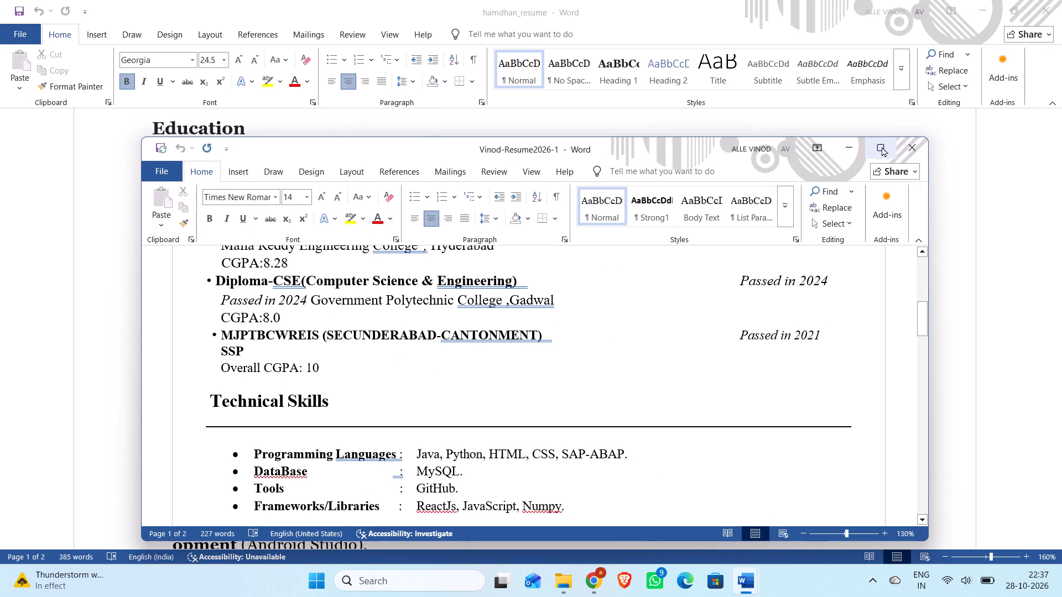
click(827, 188)
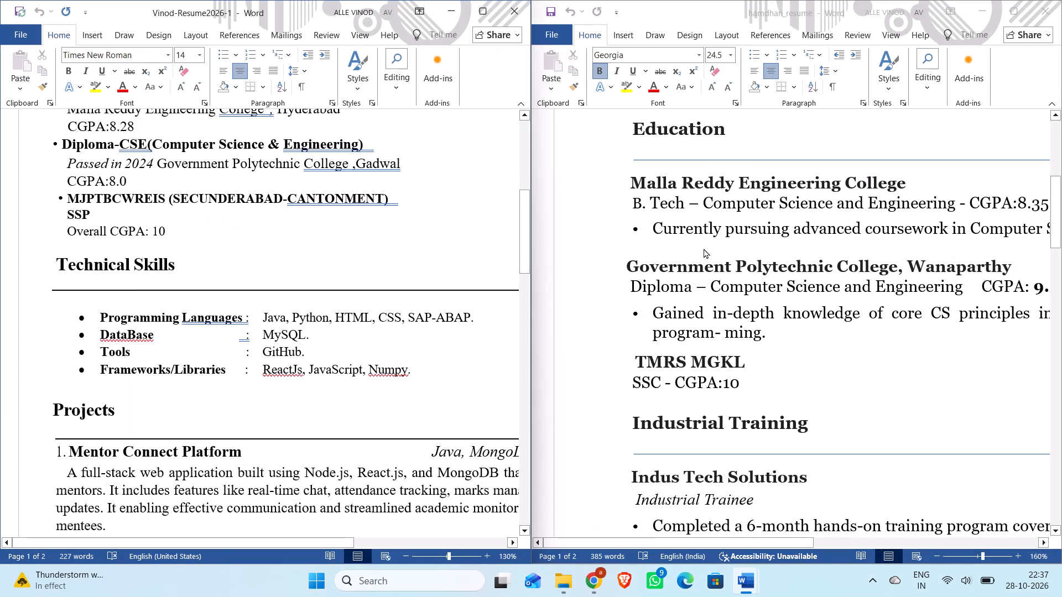
Minimize the hamdhan_resume window and the File Explorer window behind it.
click(994, 4)
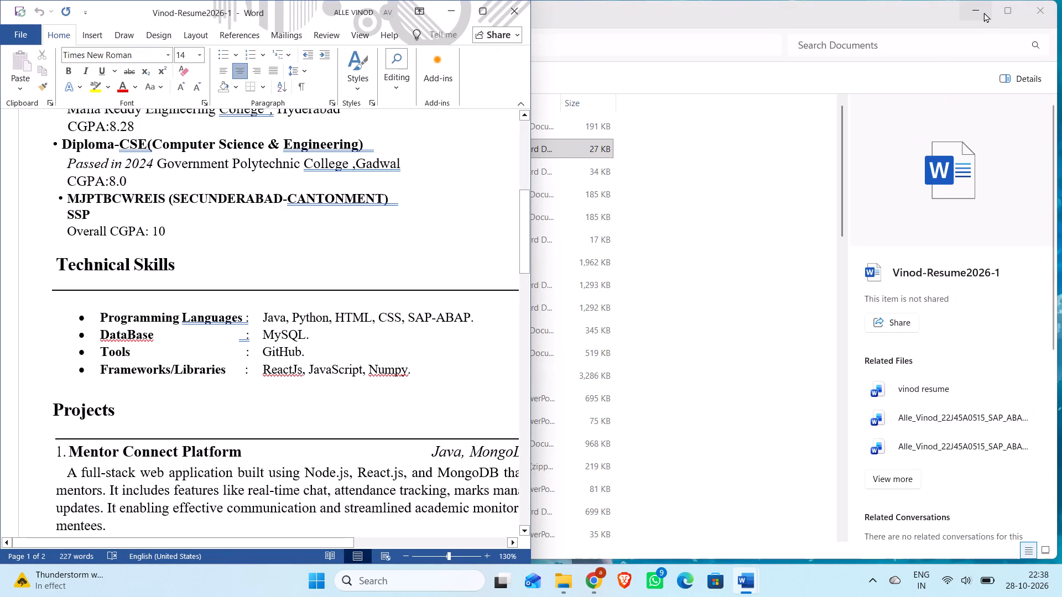
click(983, 10)
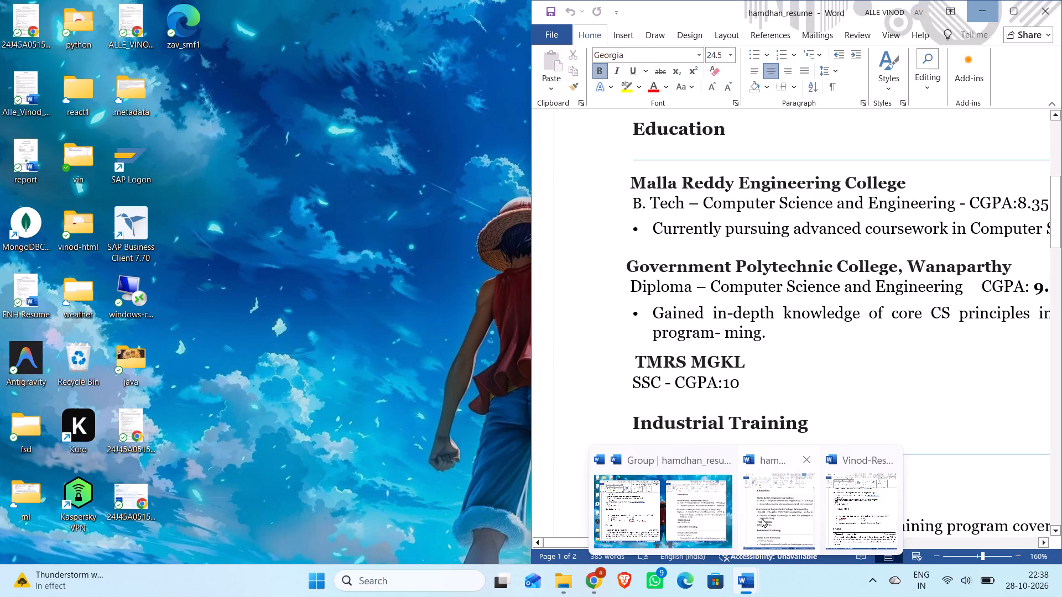
Bring Vinod-Resume2026-1 to the front and review its content up to the top of the page at 80% zoom.
click(869, 495)
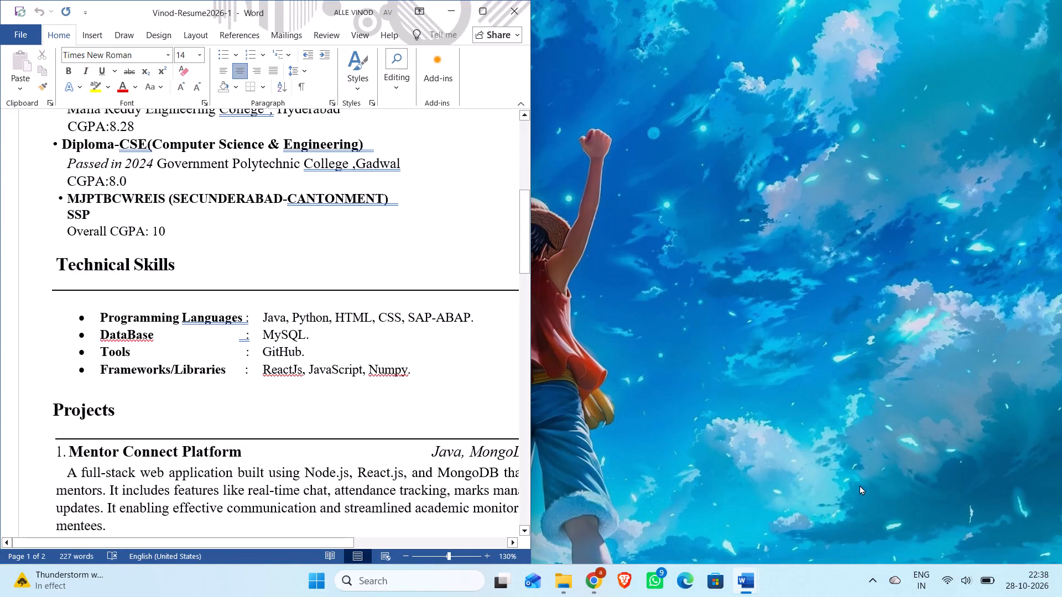
ctrl+scroll(281, 343, down, 5)
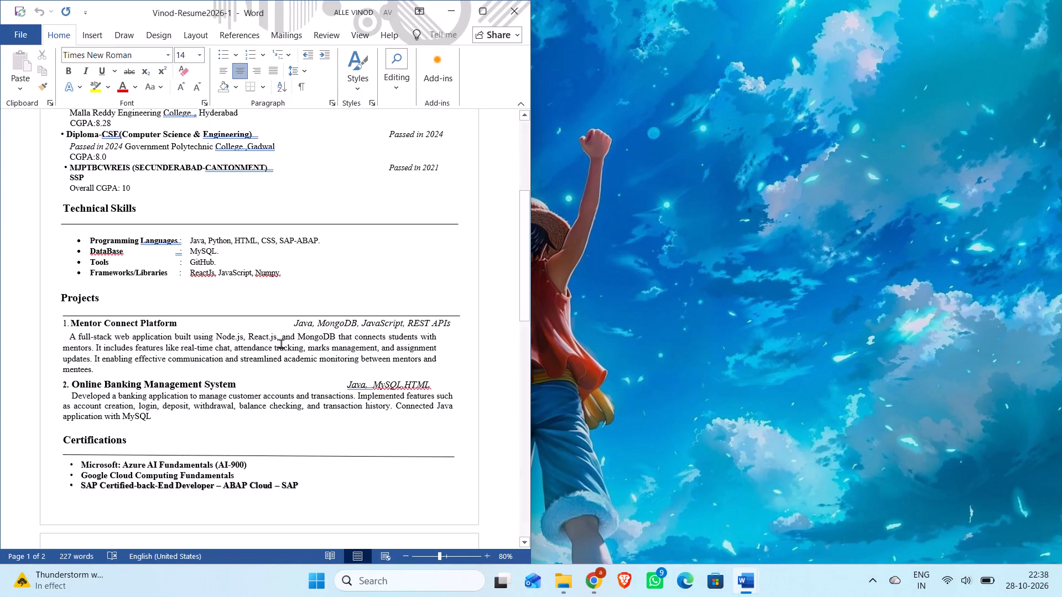
scroll(281, 343, up, 2)
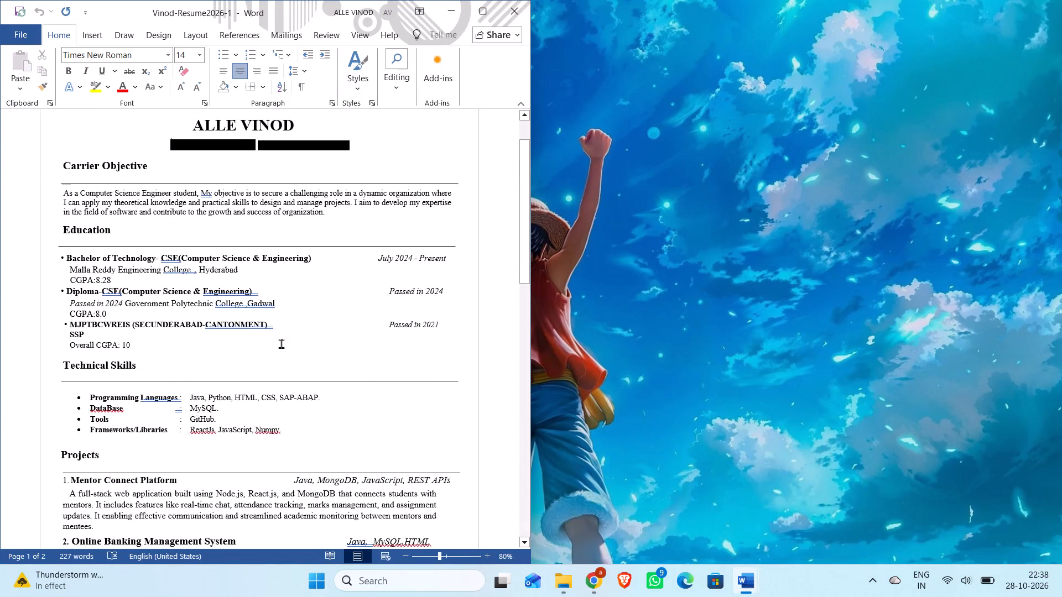
scroll(281, 343, up, 1)
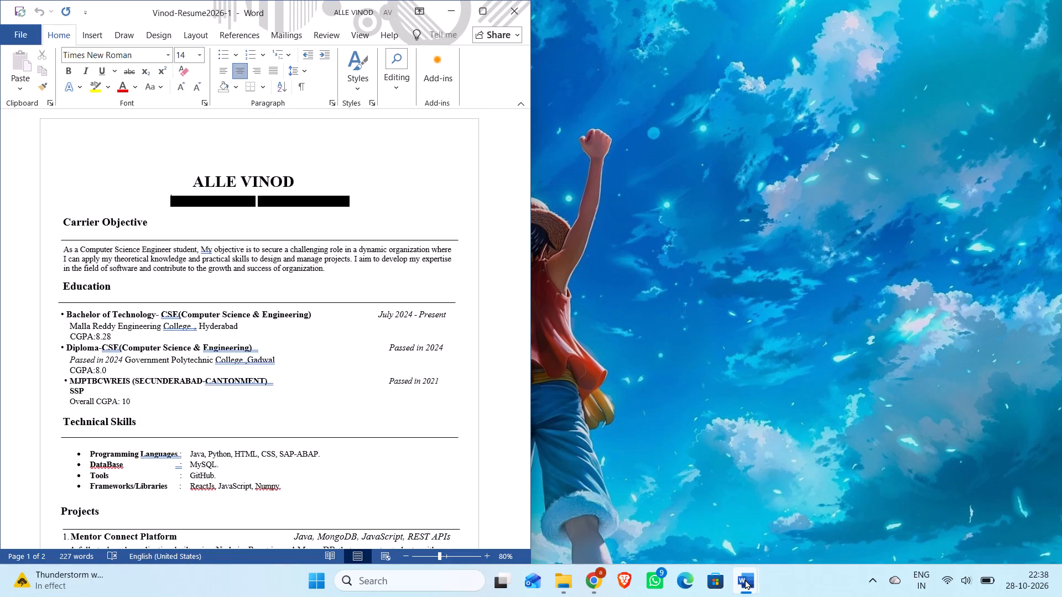
Restore the minimized hamdhan_resume window beside Vinod-Resume2026-1.
click(766, 516)
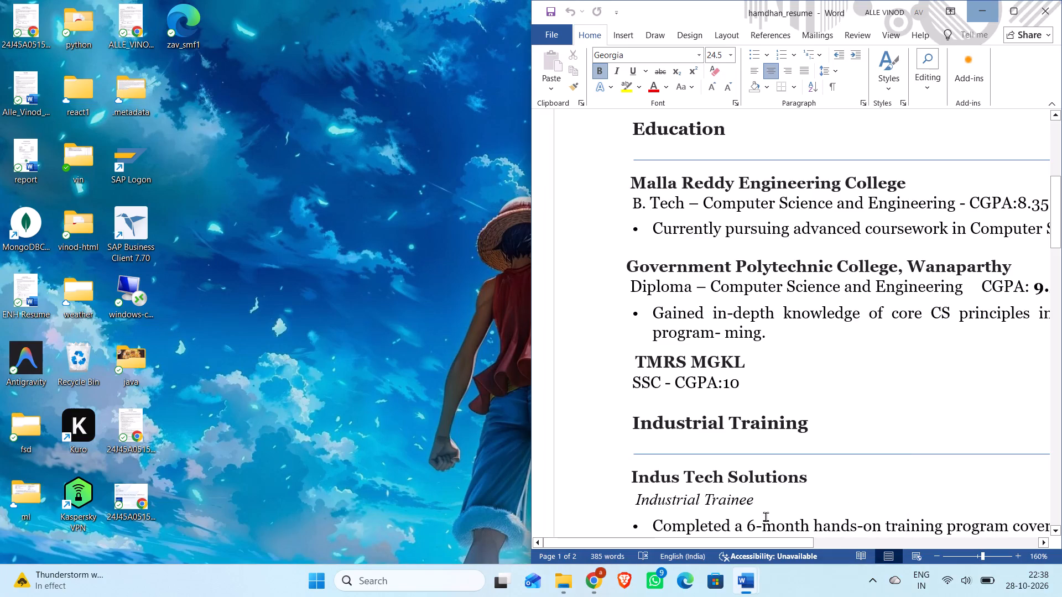
Review hamdhan_resume from the top of page 1 through the Technical Skills and Certificate sections on page 2.
ctrl+scroll(728, 358, down, 5)
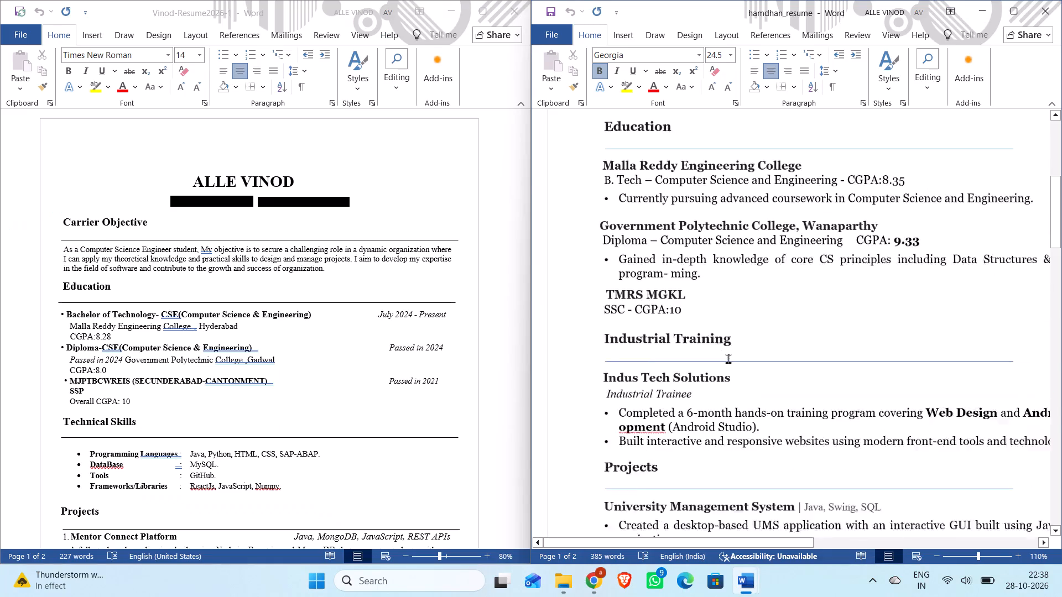
ctrl+scroll(728, 358, down, 3)
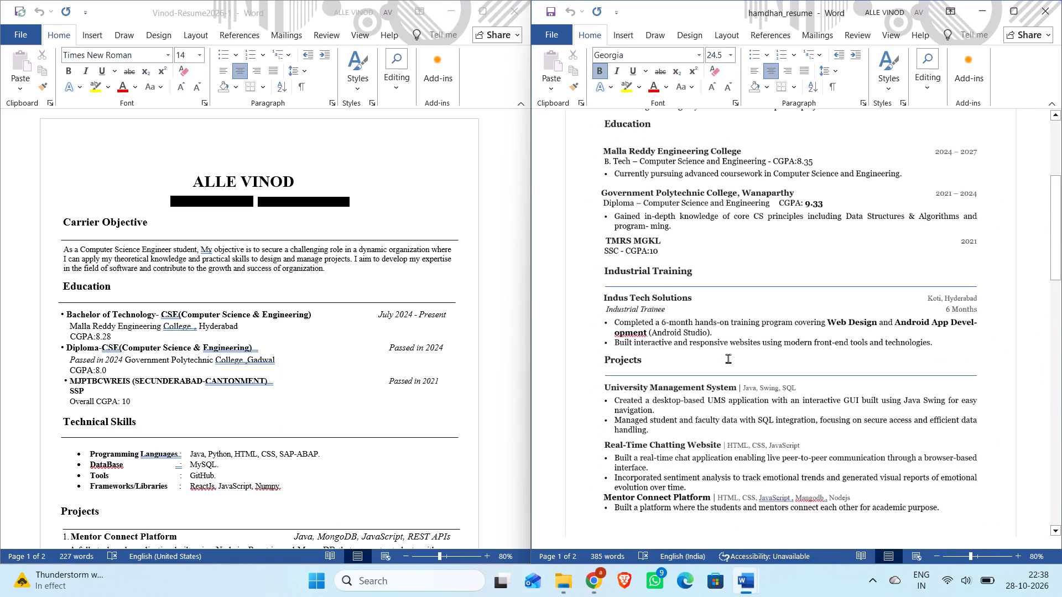
scroll(728, 358, up, 2)
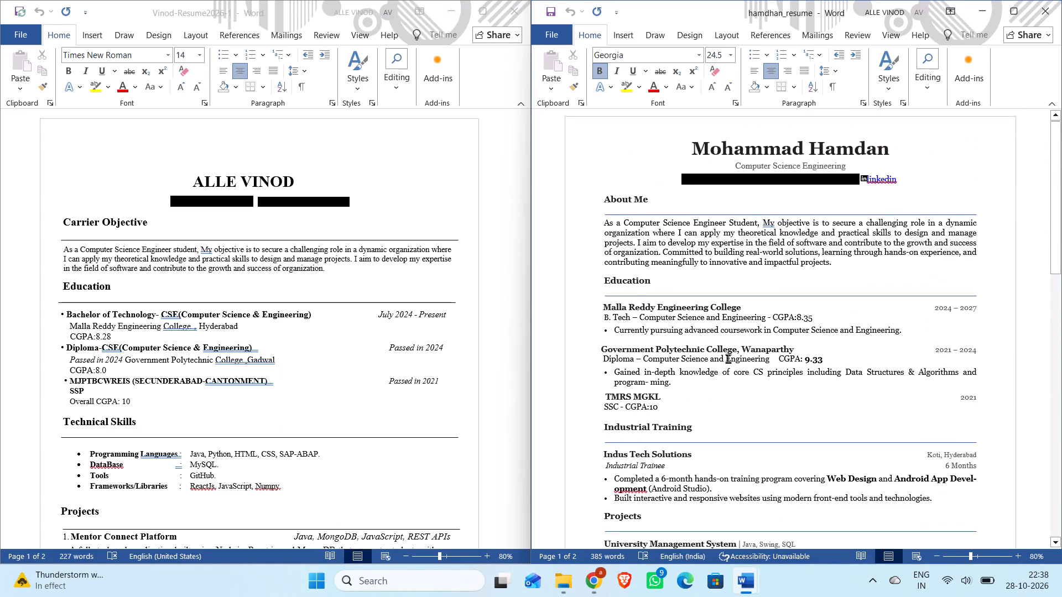
scroll(728, 358, down, 2)
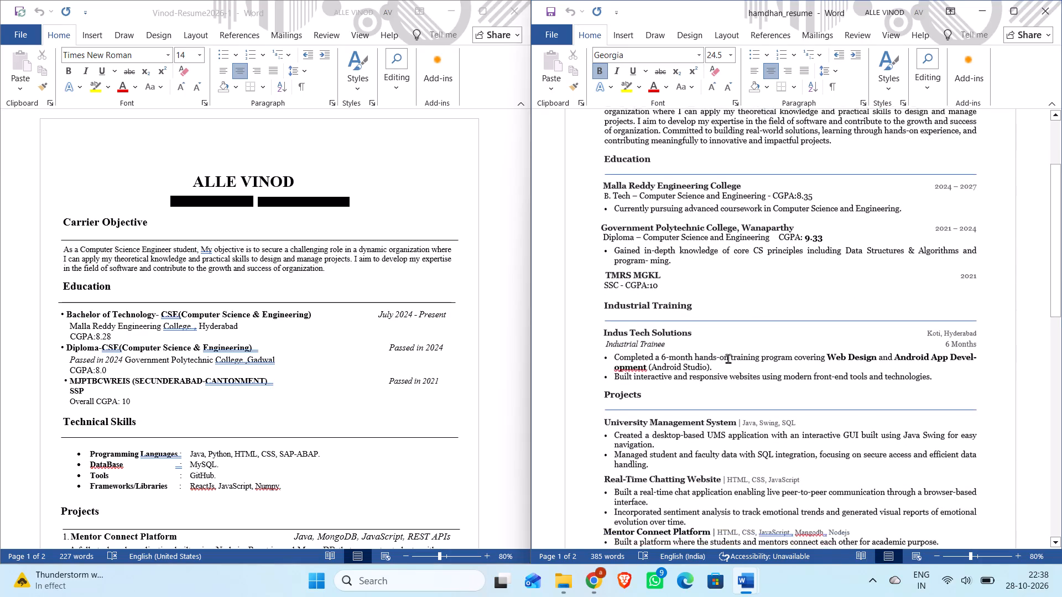
scroll(728, 358, down, 2)
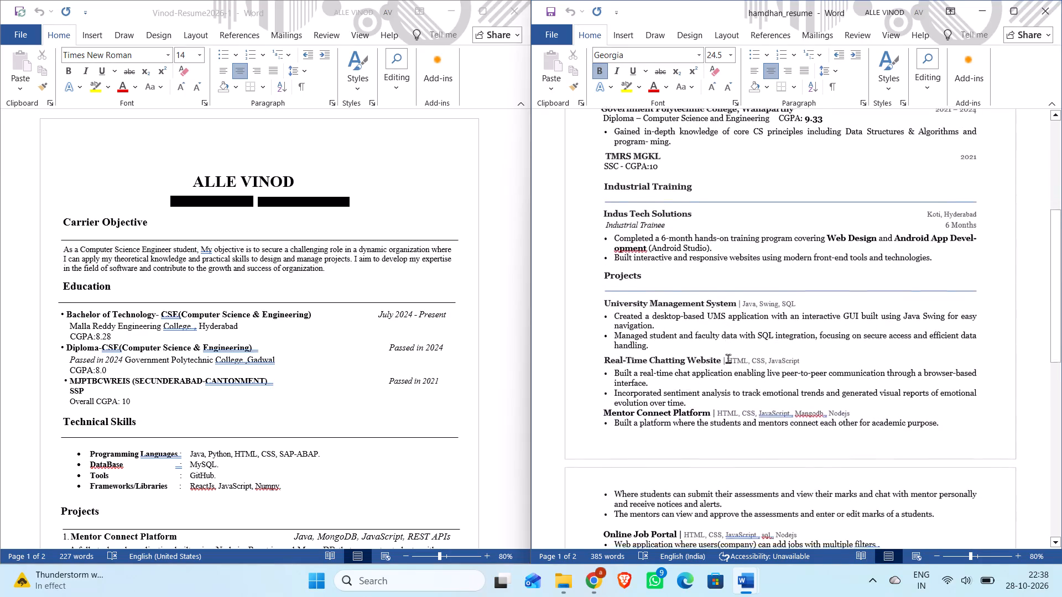
scroll(728, 358, down, 3)
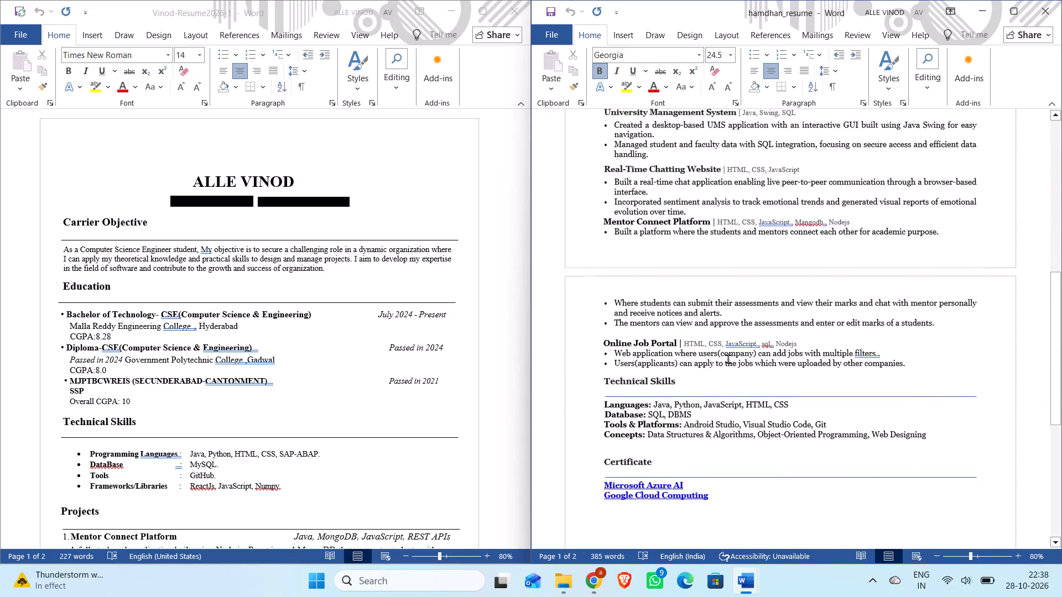
scroll(728, 358, down, 1)
ctrl+scroll(728, 358, up, 2)
scroll(728, 358, down, 1)
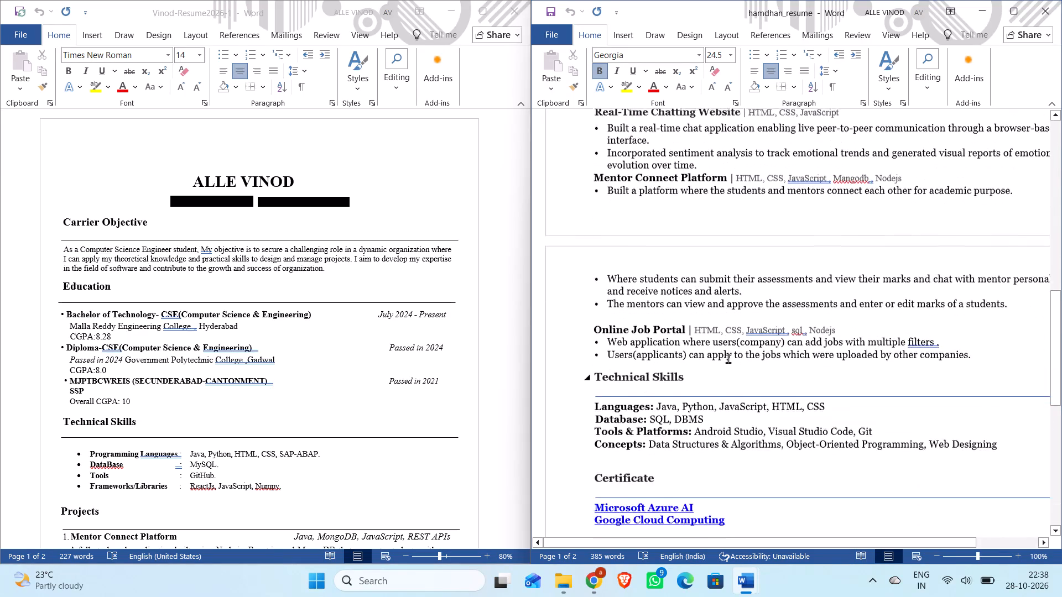
scroll(728, 358, down, 1)
scroll(728, 358, left, 1)
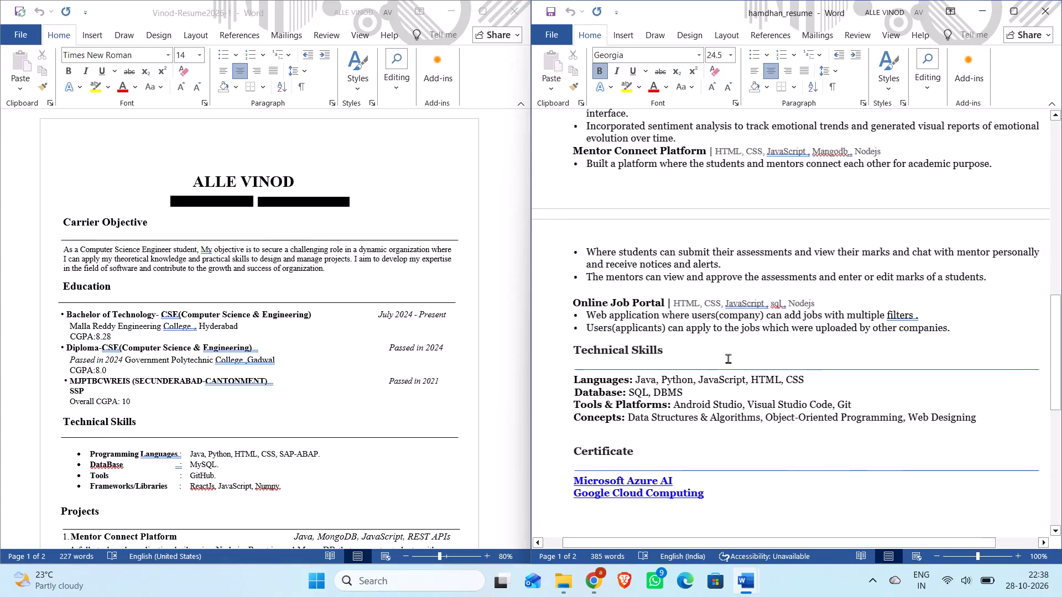
scroll(728, 358, left, 1)
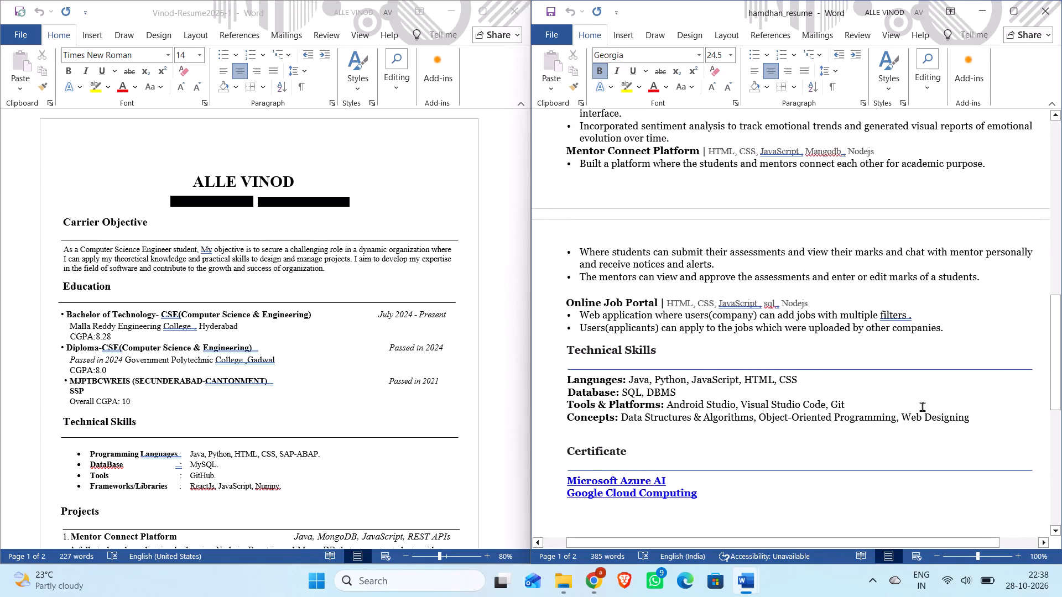
Copy the whole Concepts line from the Technical Skills section of hamdhan_resume.
drag(976, 417, 711, 417)
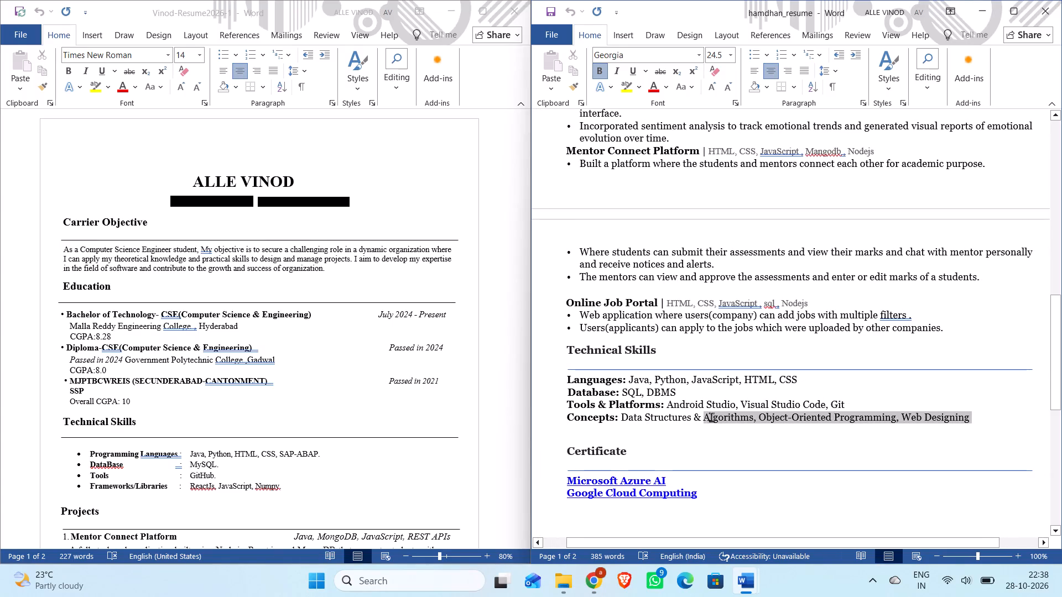
drag(711, 417, 594, 416)
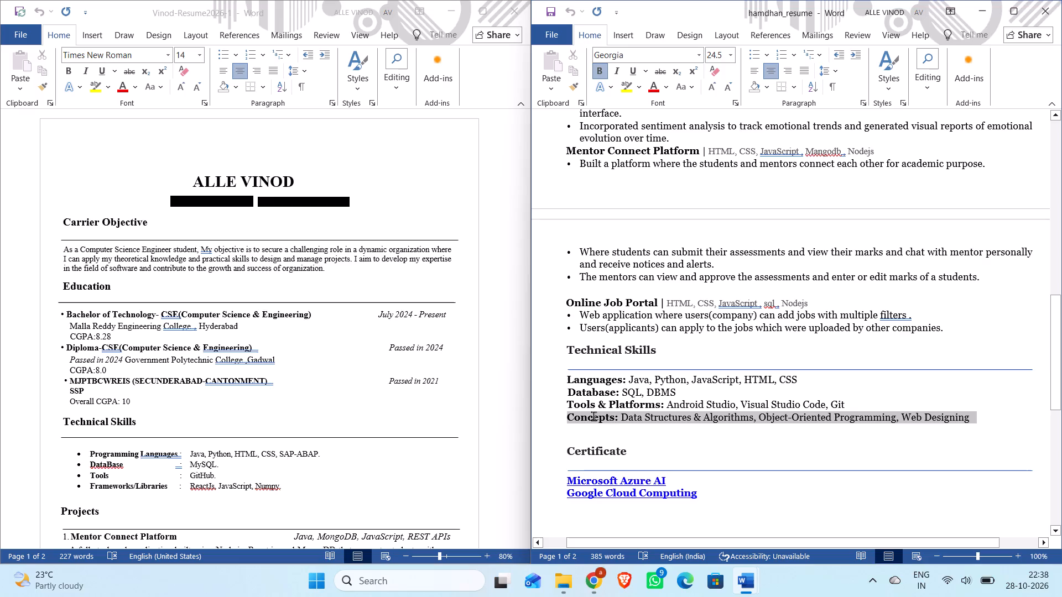
drag(594, 416, 580, 415)
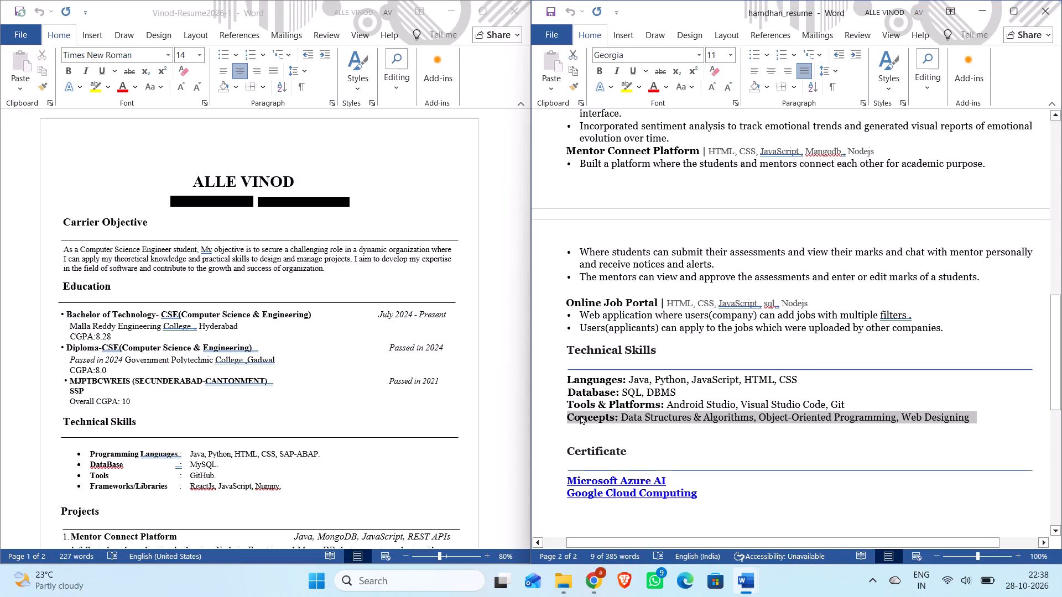
key(ctrl+c)
Add a new bullet reading "Concepts" below Frameworks/Libraries in the Technical Skills list of Vinod-Resume2026-1.
scroll(226, 411, down, 1)
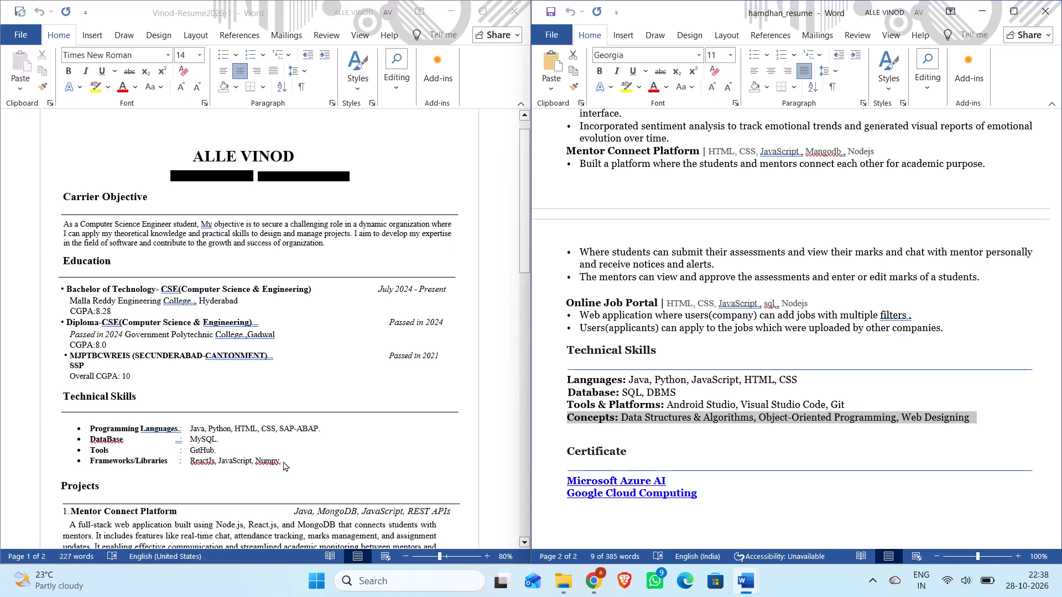
click(294, 457)
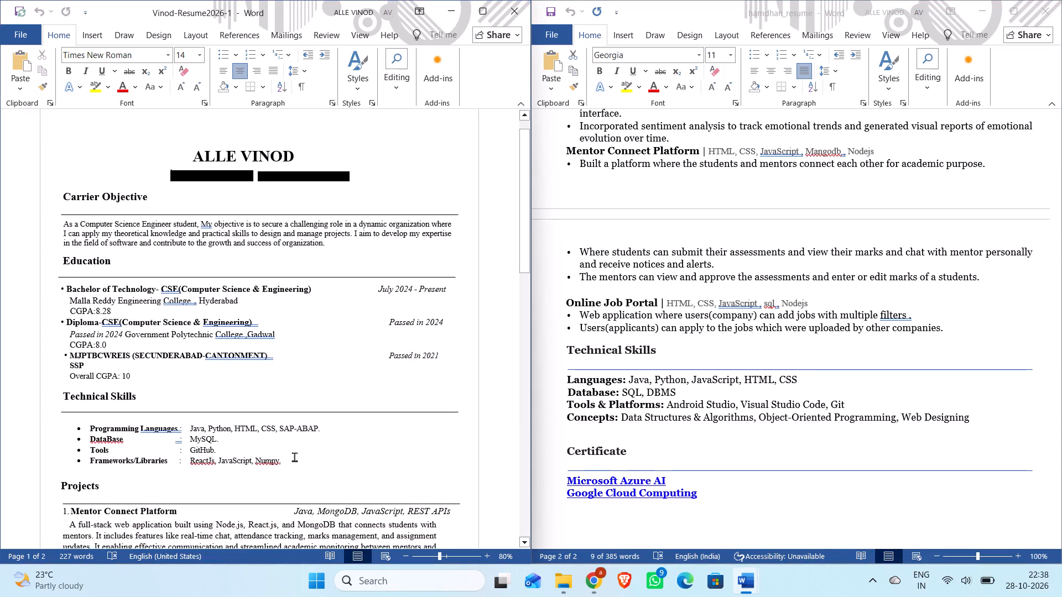
click(298, 467)
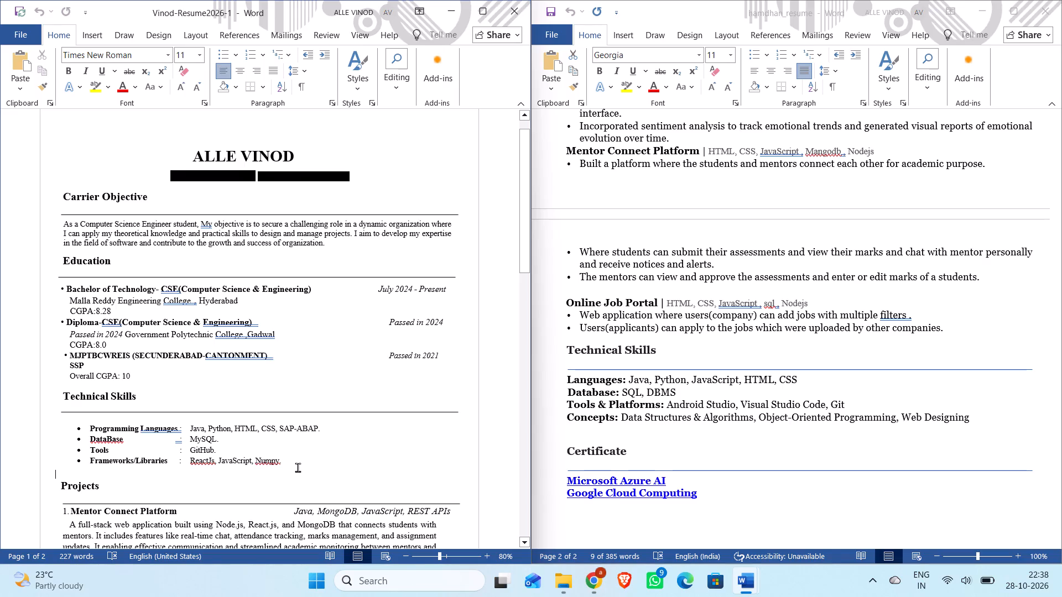
click(285, 461)
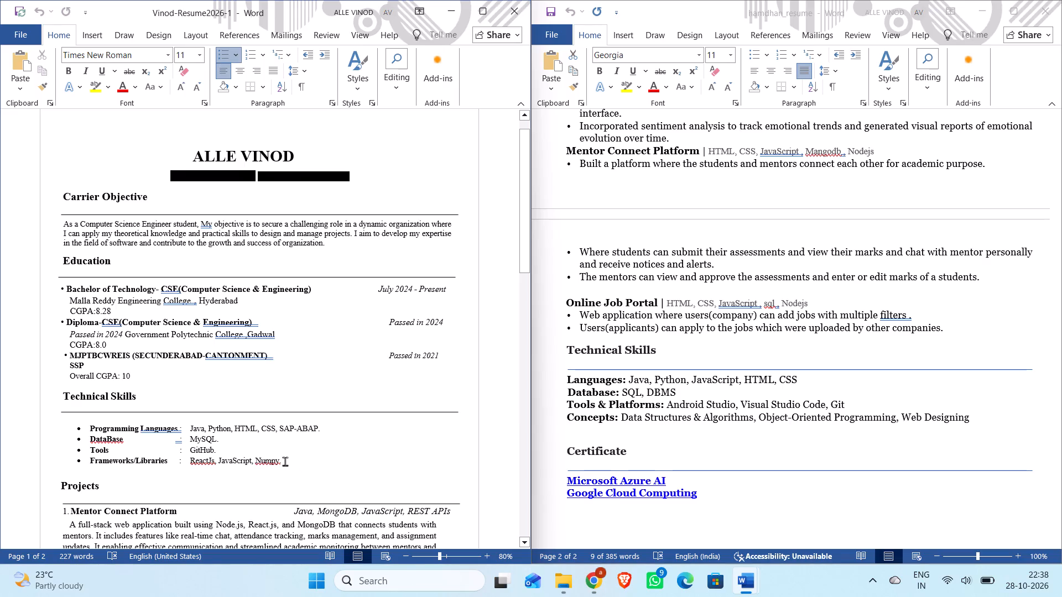
key(Return)
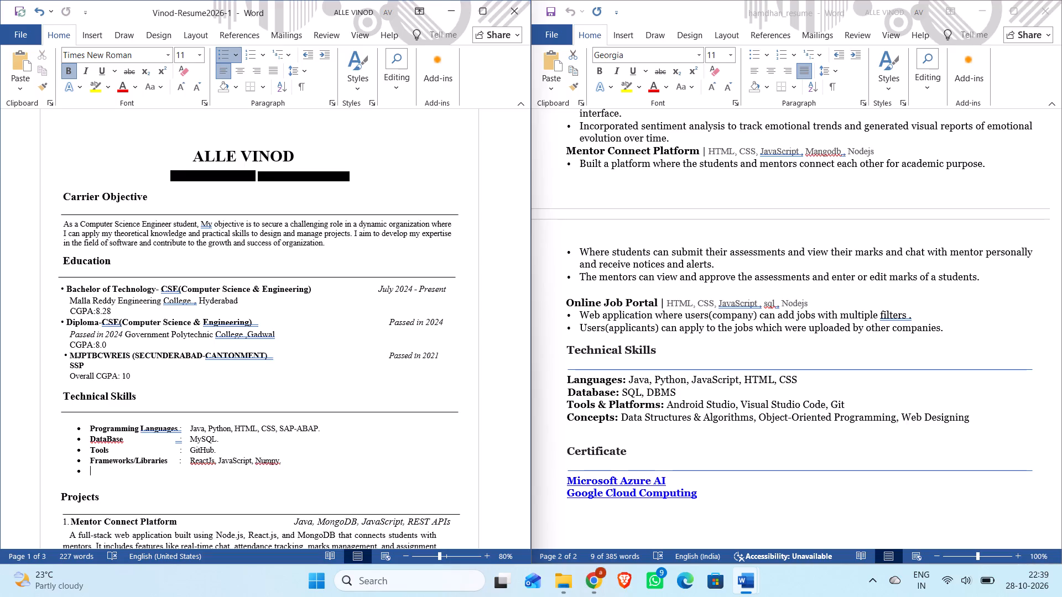
text(Co)
text(nce)
text(ptd)
key(BackSpace)
key(s)
Add a colon after Concepts, spaced out to line up with the colons above, and leave a gap after it for the entry.
key(space)
key(space)
key(space)
key(space)
key(space)
key(space)
key(space)
key(space)
key(space)
key(space)
key(space)
key(space)
key(space)
key(space)
key(space)
key(space)
key(space)
key(space)
key(space)
key(space)
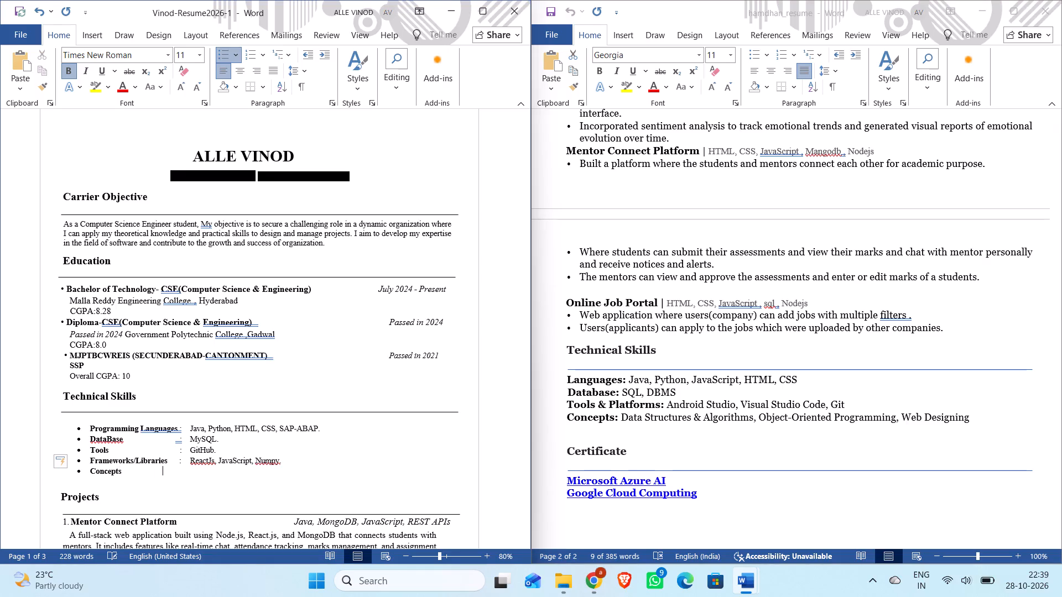
key(space)
key(space)
key(space)
key(space)
key(space)
key(space)
key(space)
key(space)
key(space)
key(shift+colon)
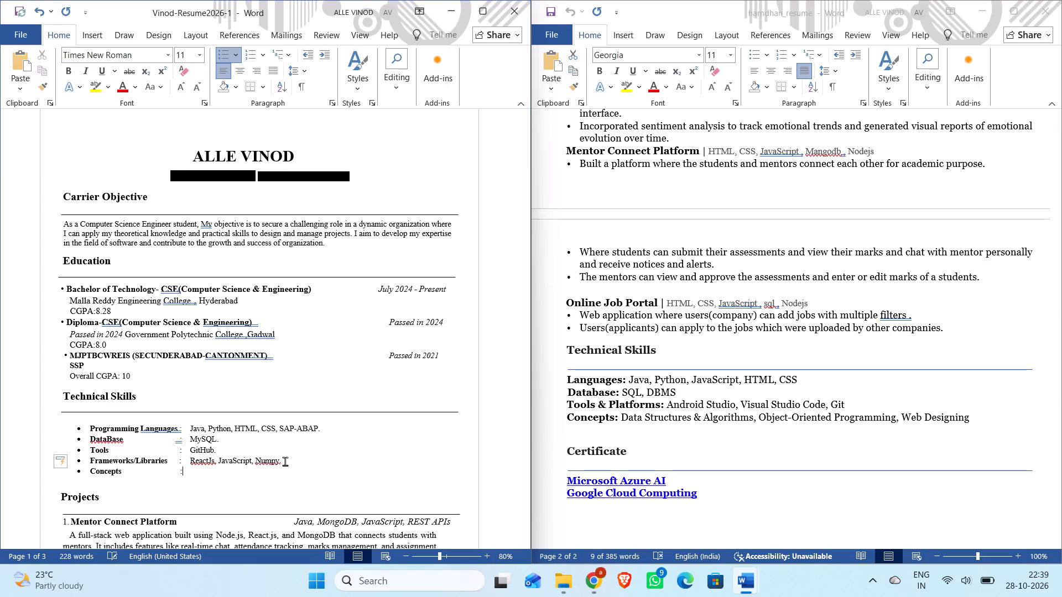
key(BackSpace)
key(BackSpace)
key(shift+colon)
key(space)
key(space)
key(space)
key(space)
key(space)
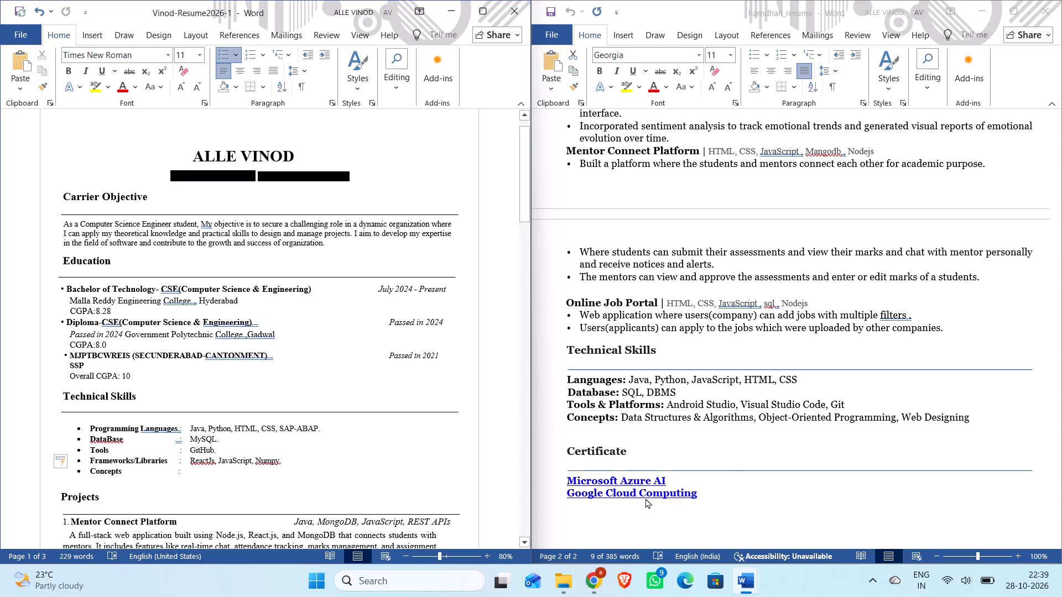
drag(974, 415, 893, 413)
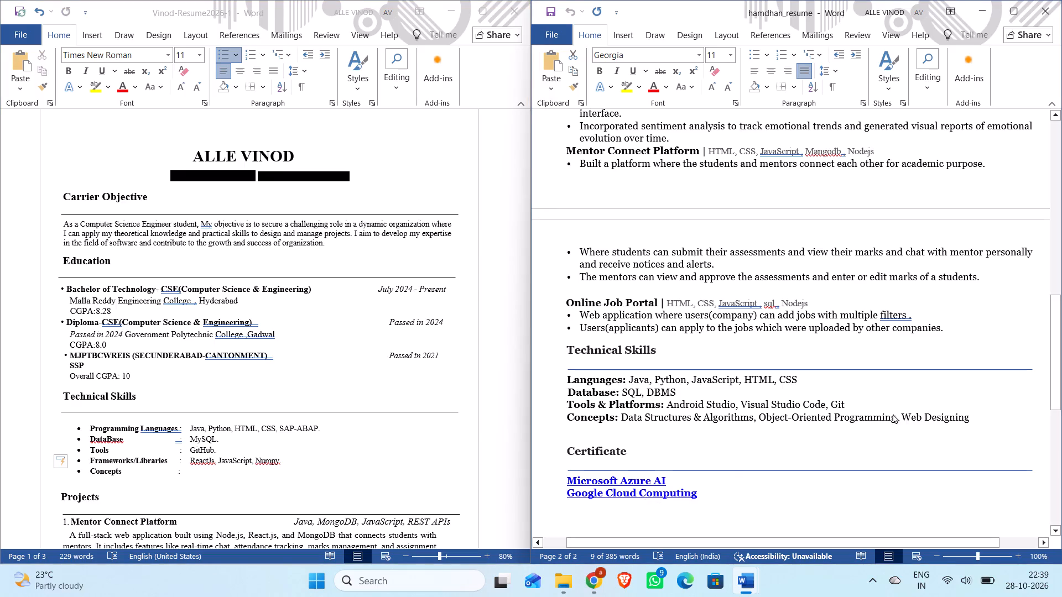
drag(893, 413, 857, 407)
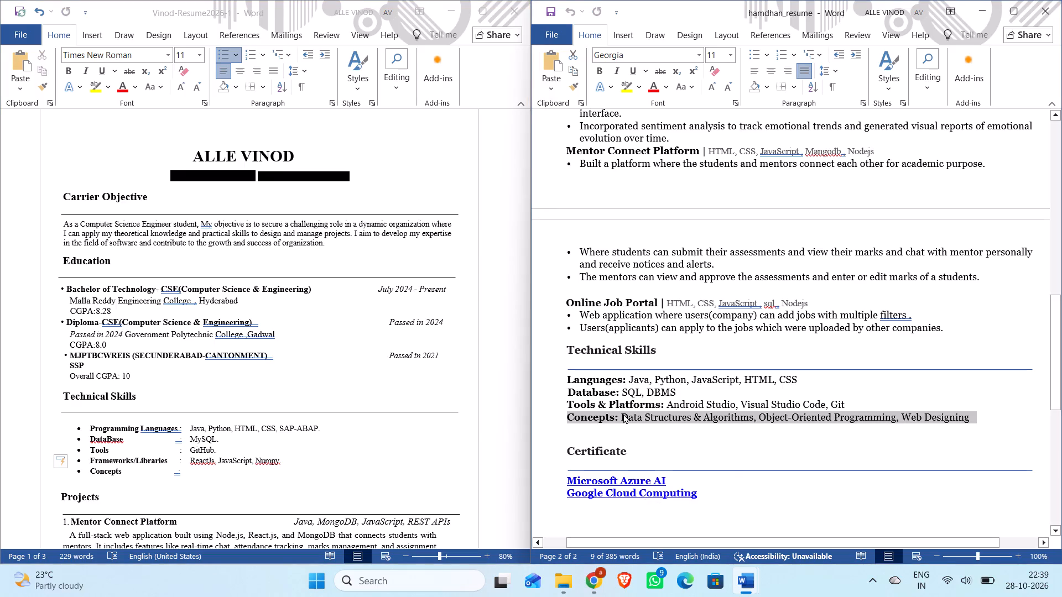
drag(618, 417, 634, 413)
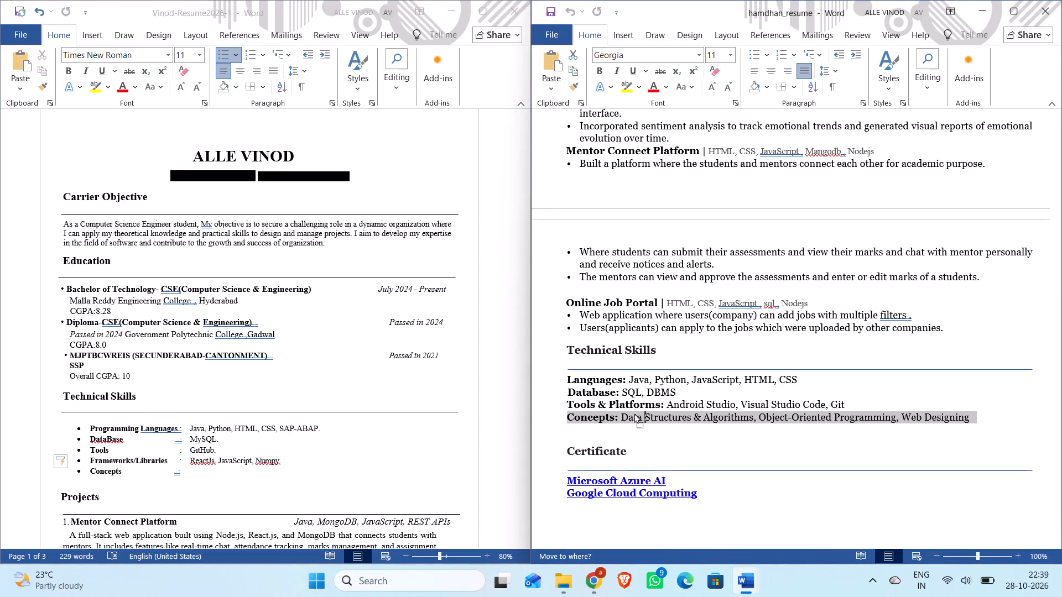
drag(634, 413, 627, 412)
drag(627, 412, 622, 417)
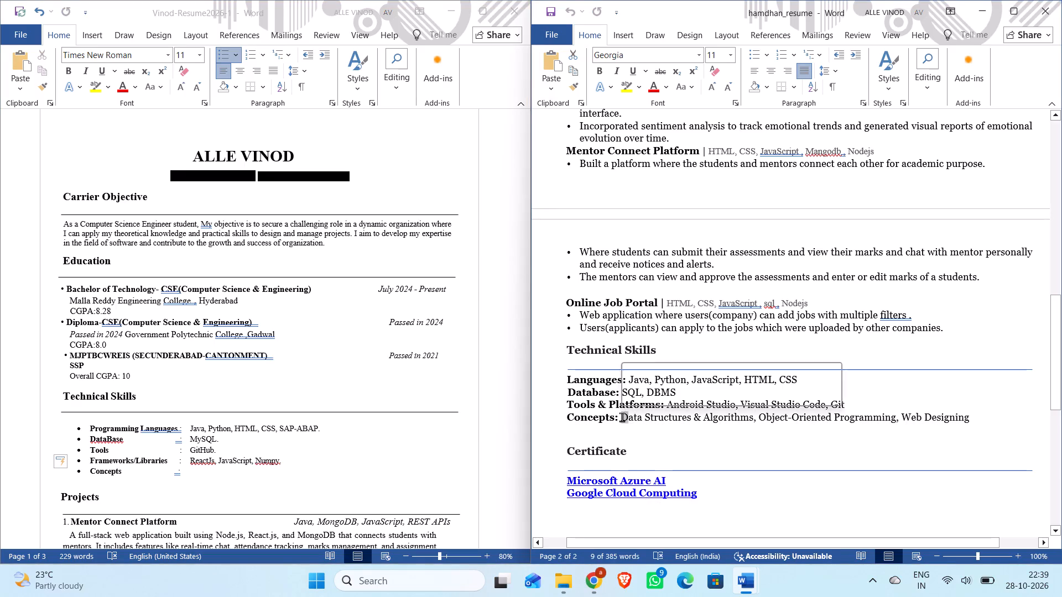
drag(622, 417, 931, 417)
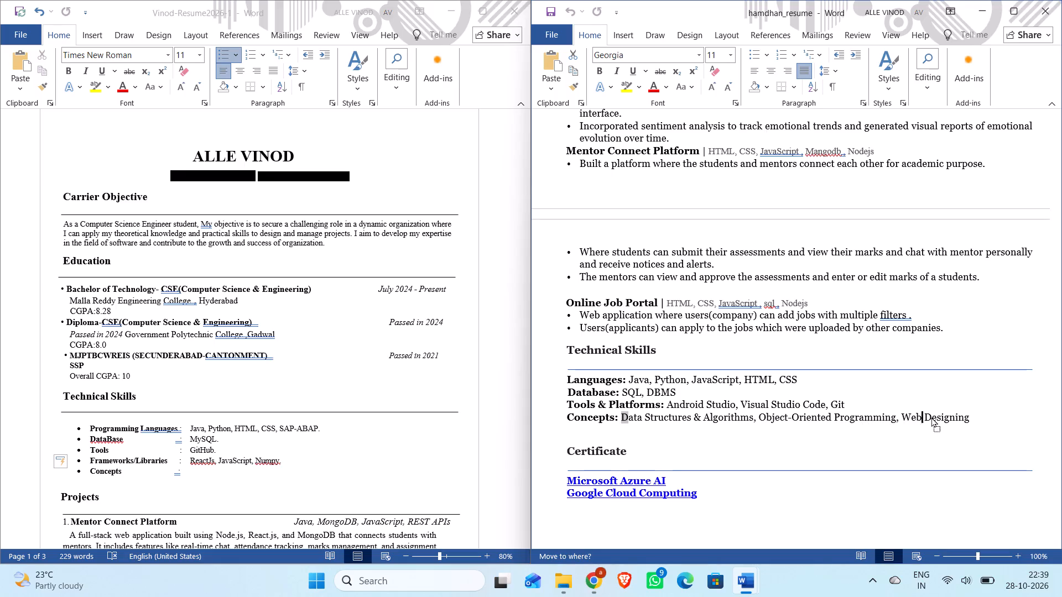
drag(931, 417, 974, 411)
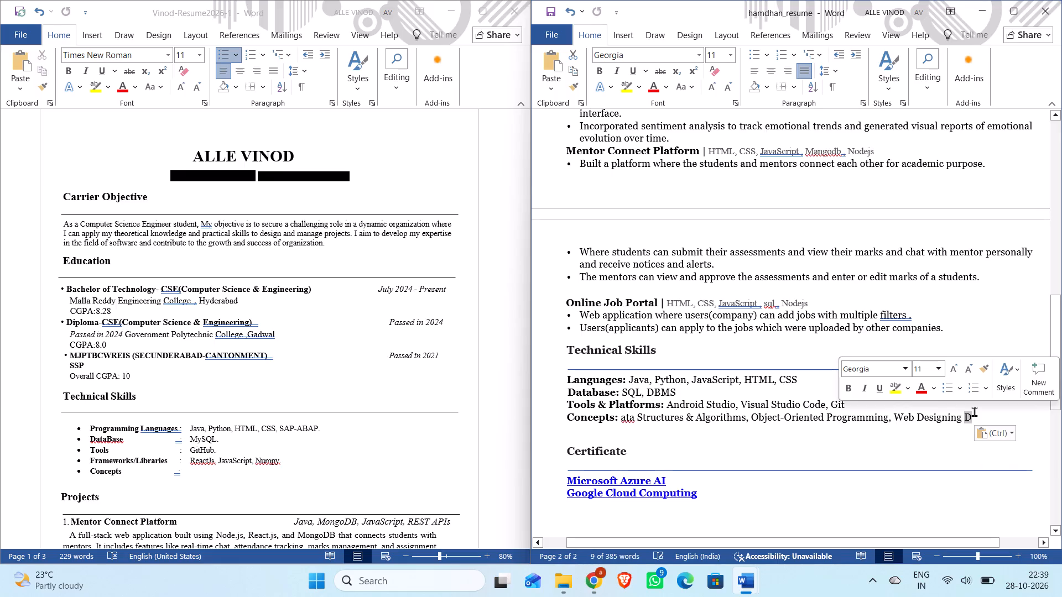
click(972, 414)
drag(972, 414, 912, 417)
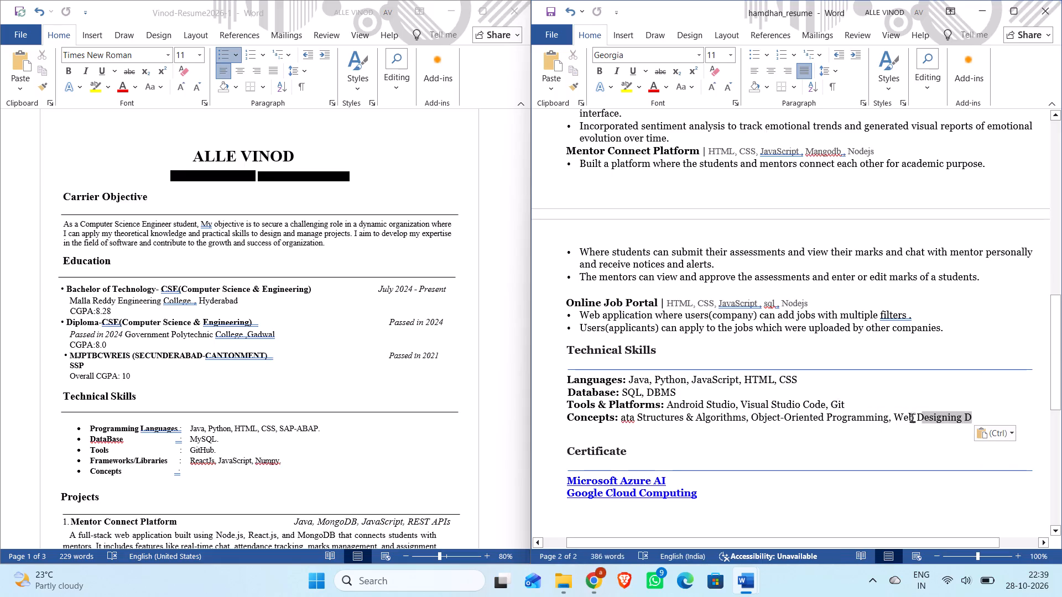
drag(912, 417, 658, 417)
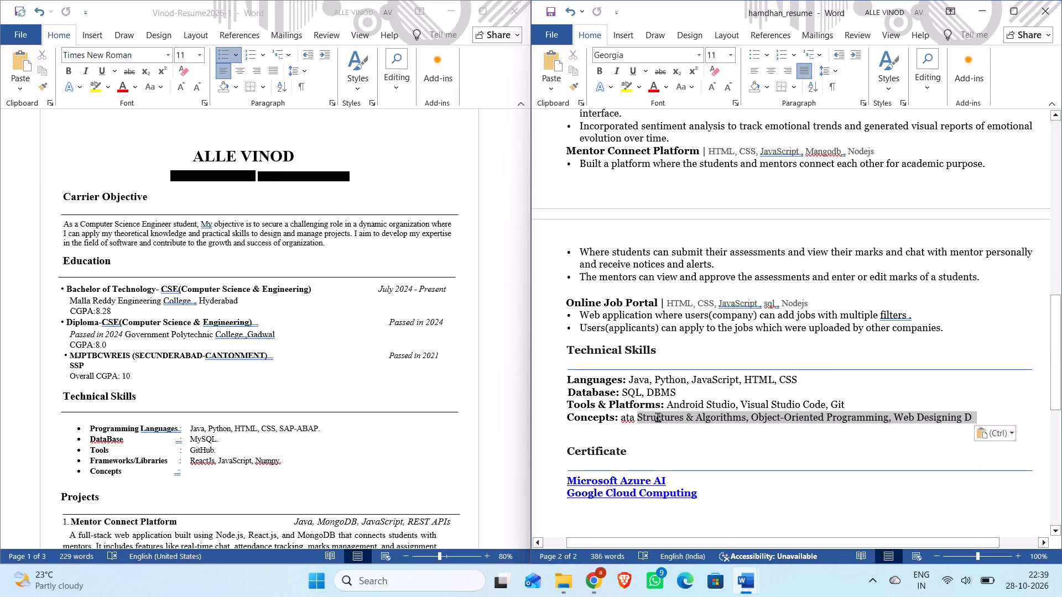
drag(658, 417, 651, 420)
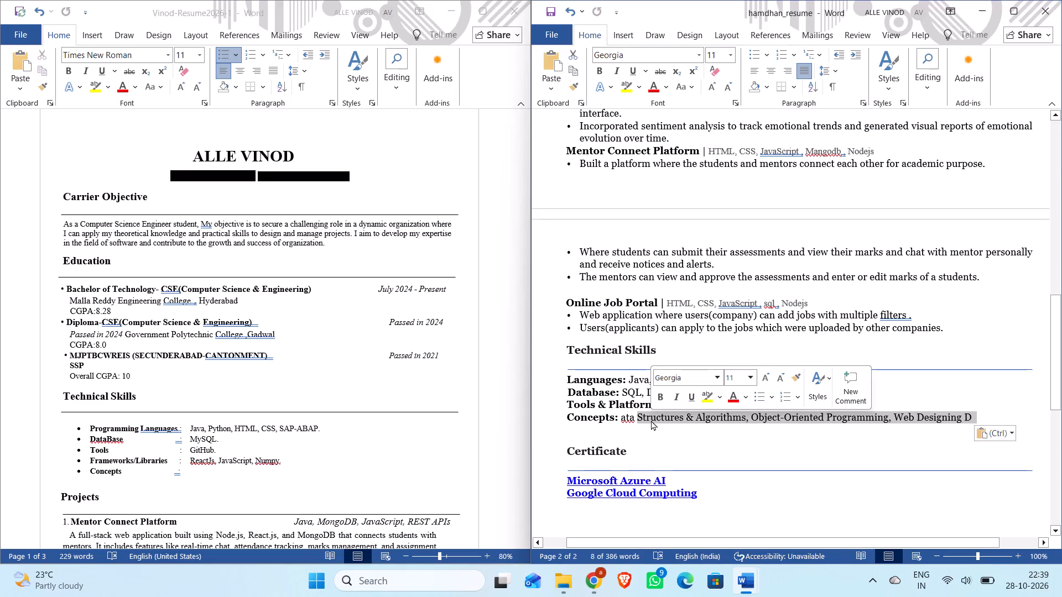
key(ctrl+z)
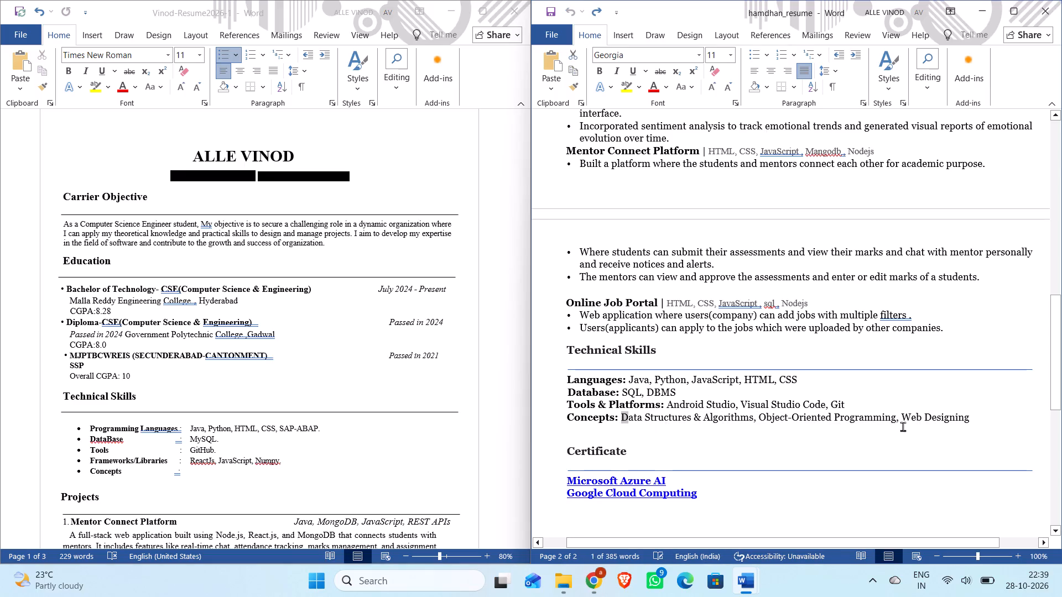
Copy "Data Structures & Algorithms, Object-Oriented Programming, Web Designing" from hamdhan_resume and paste it after the Concepts colon in Vinod-Resume2026-1.
drag(974, 420, 816, 412)
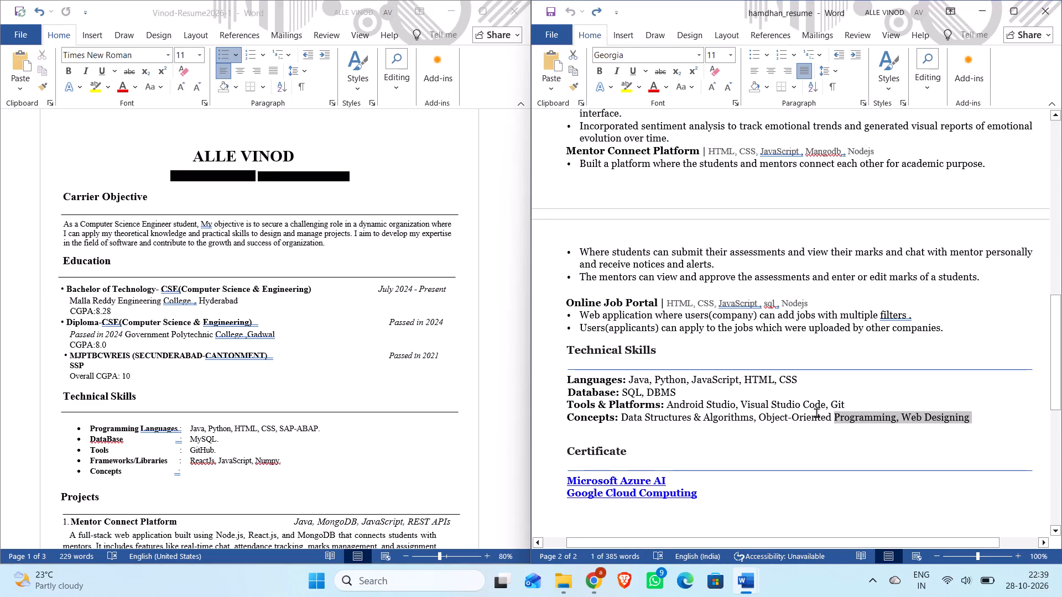
drag(816, 412, 628, 417)
key(ctrl+c)
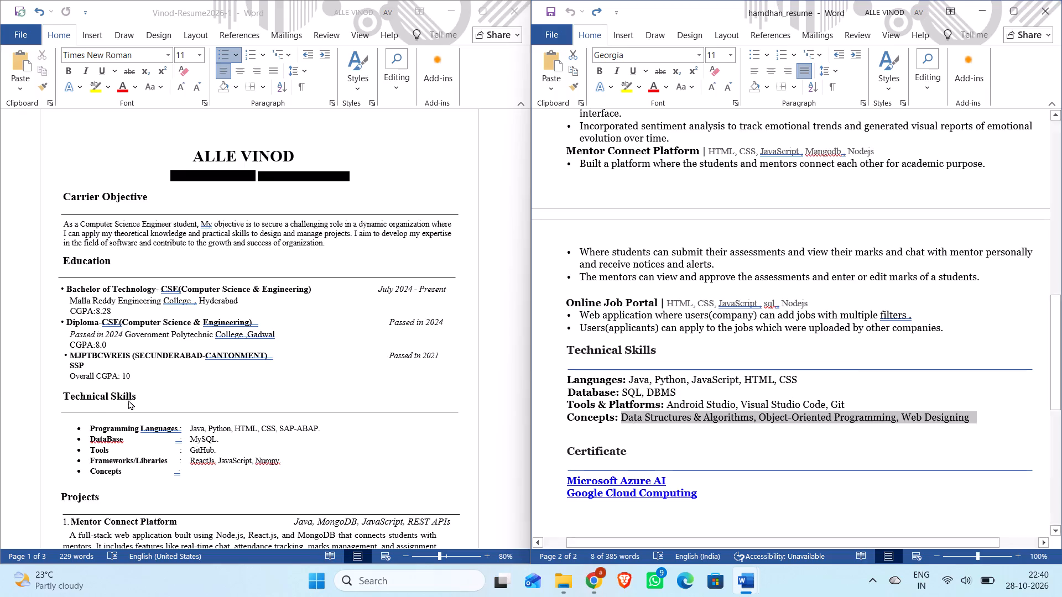
click(186, 473)
key(ctrl+v)
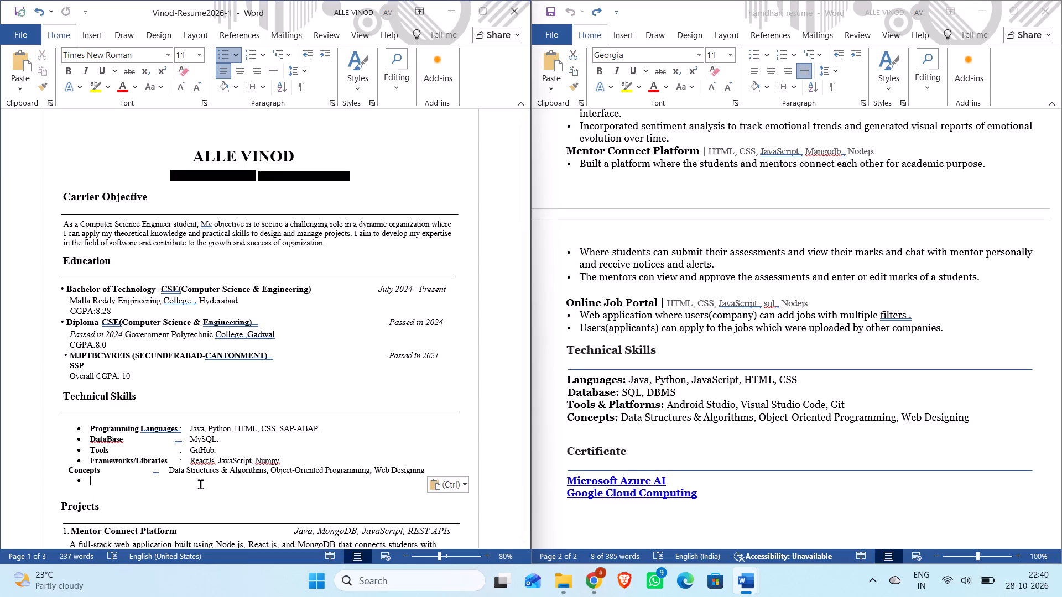
Maximize Vinod-Resume2026-1 and remove the empty bullet and blank line left below the Concepts entry.
click(482, 13)
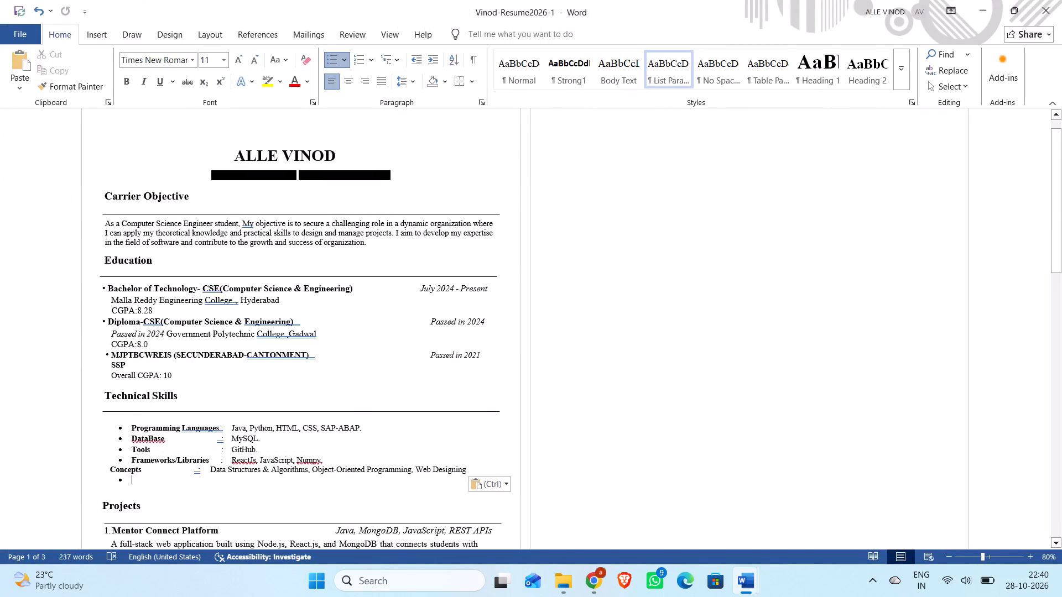
ctrl+scroll(499, 292, up, 9)
ctrl+scroll(499, 292, down, 4)
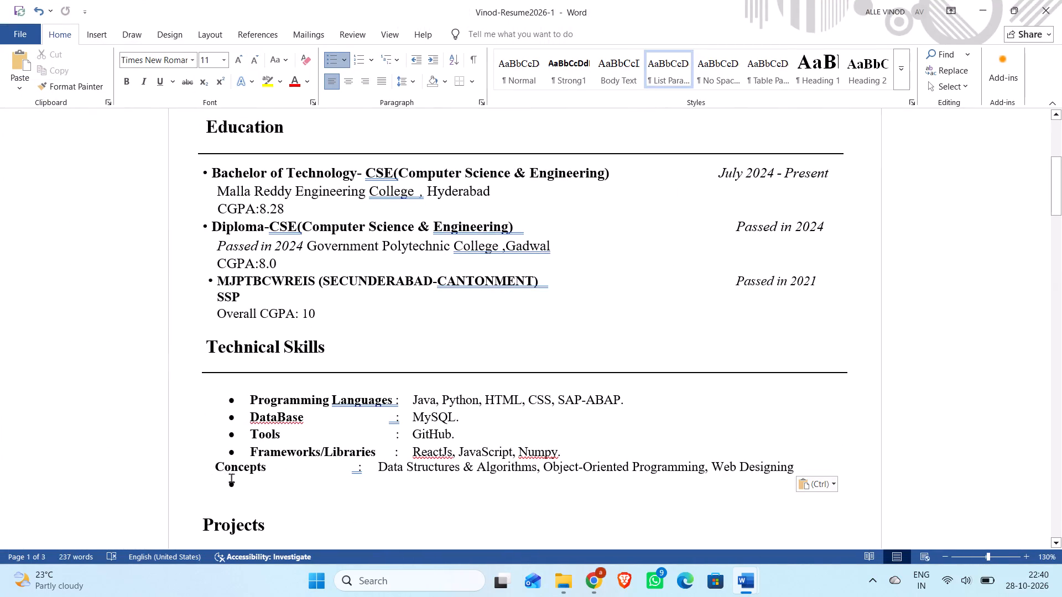
key(BackSpace)
key(BackSpace)
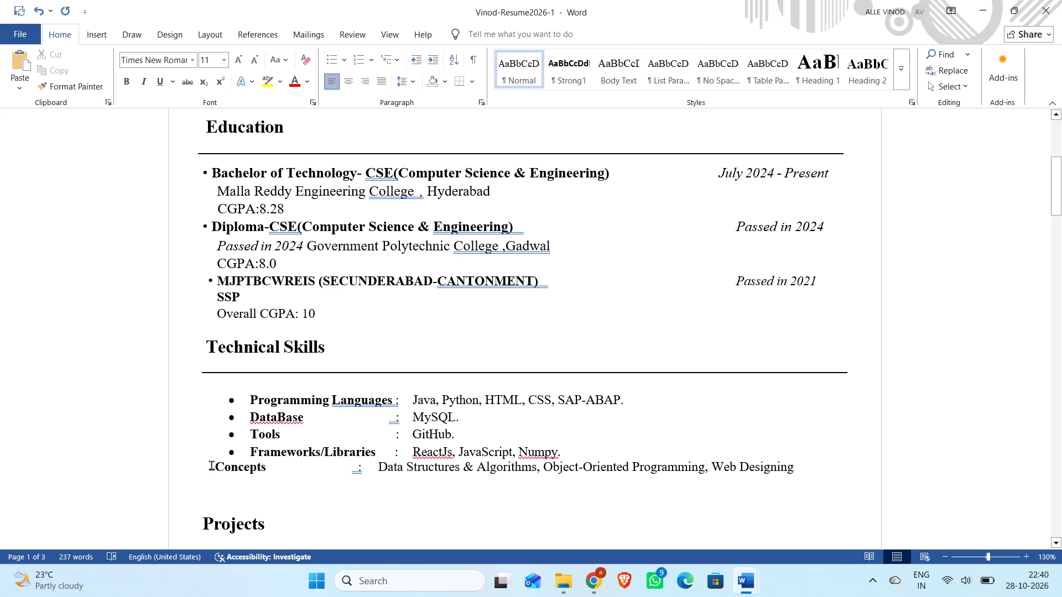
key(BackSpace)
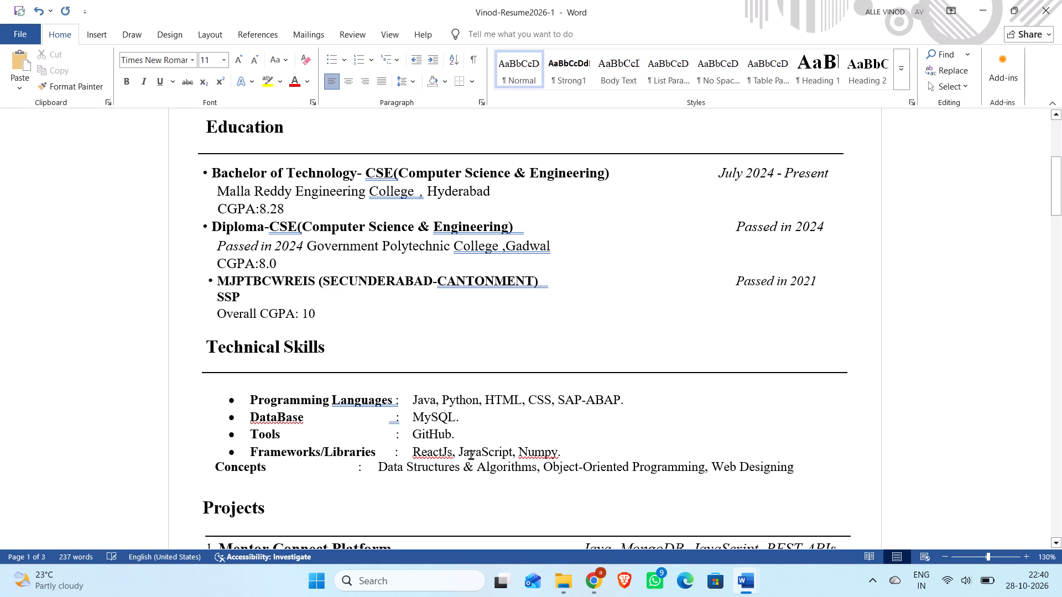
Reduce the font size of the Concepts entry text, Data Structures through Web Designing, to 10 pt.
drag(560, 451, 430, 453)
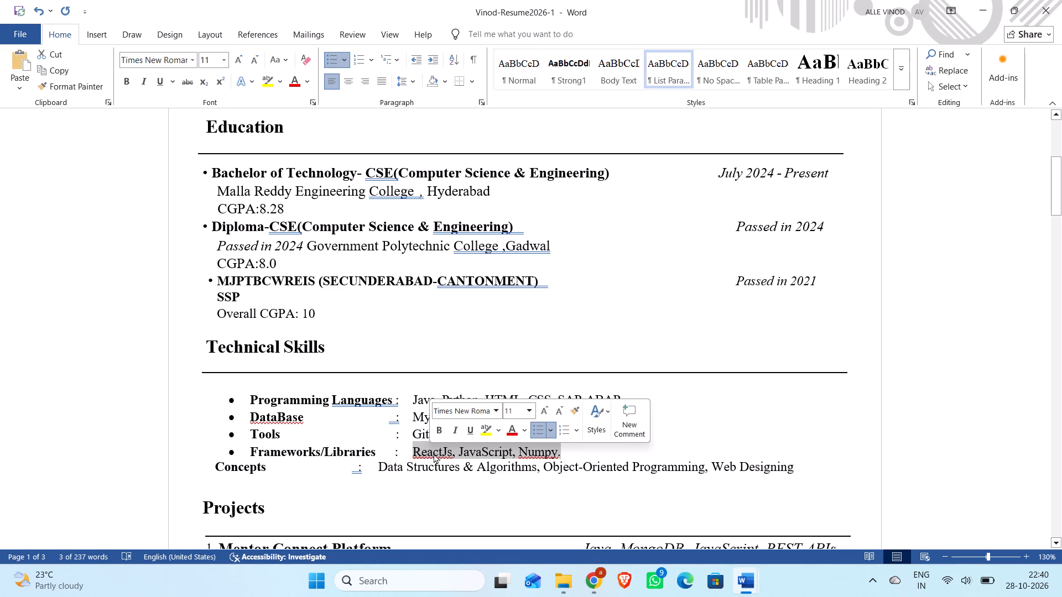
drag(799, 467, 566, 482)
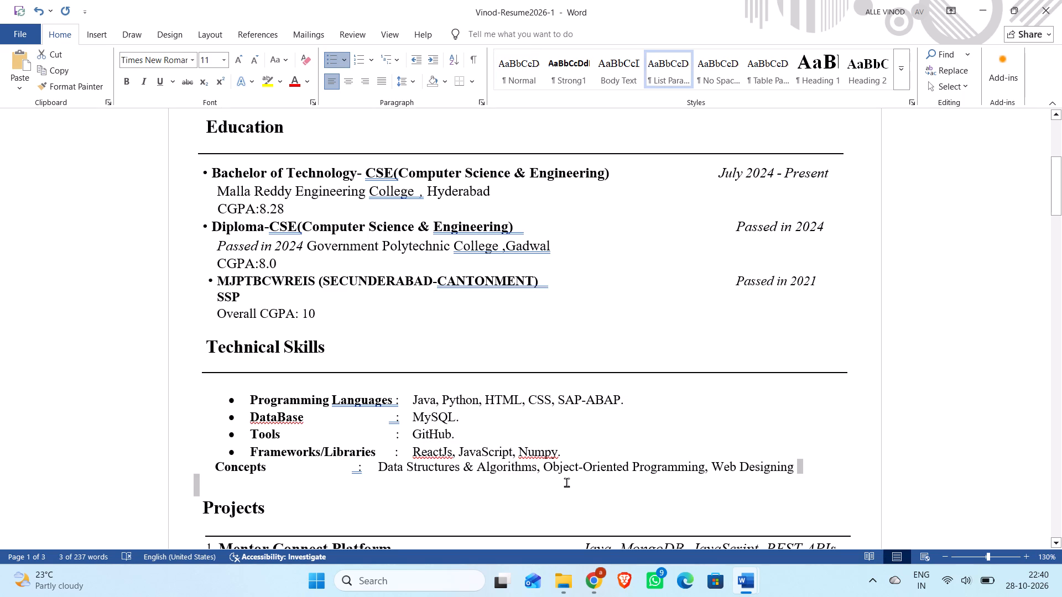
drag(566, 482, 395, 472)
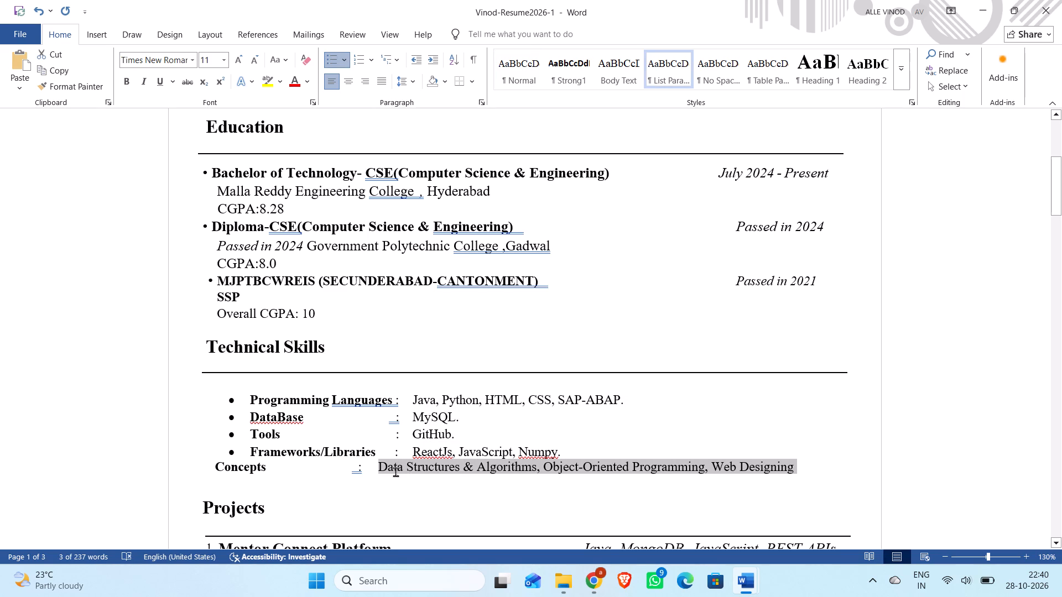
drag(395, 472, 382, 472)
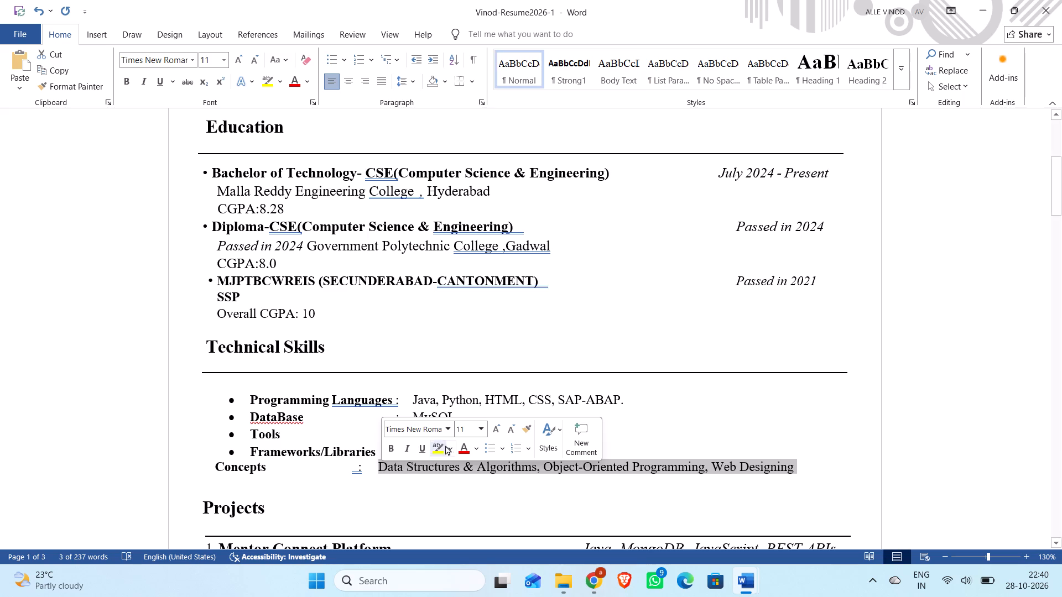
click(509, 427)
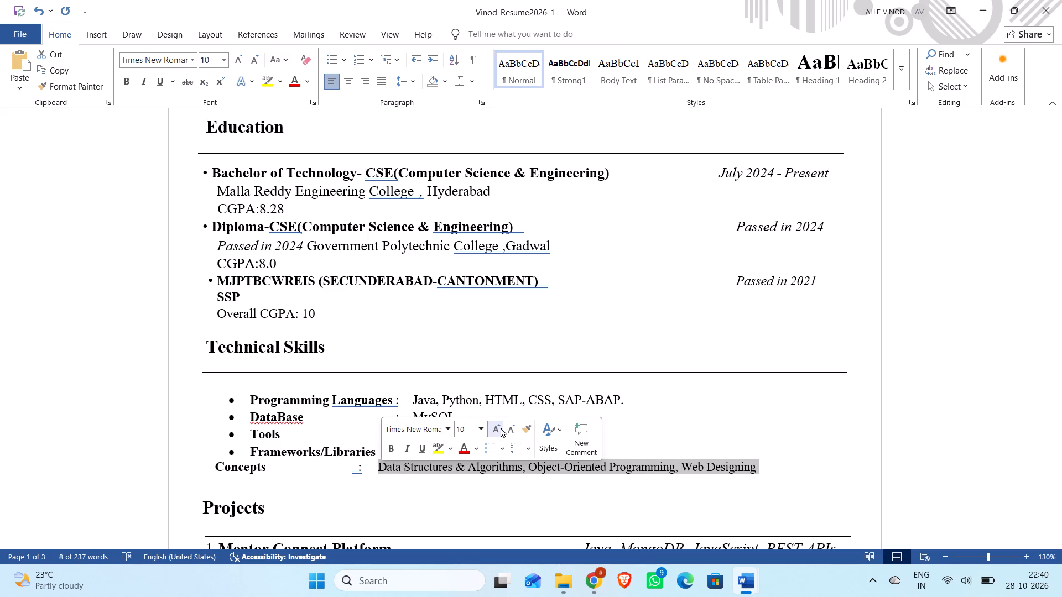
click(503, 427)
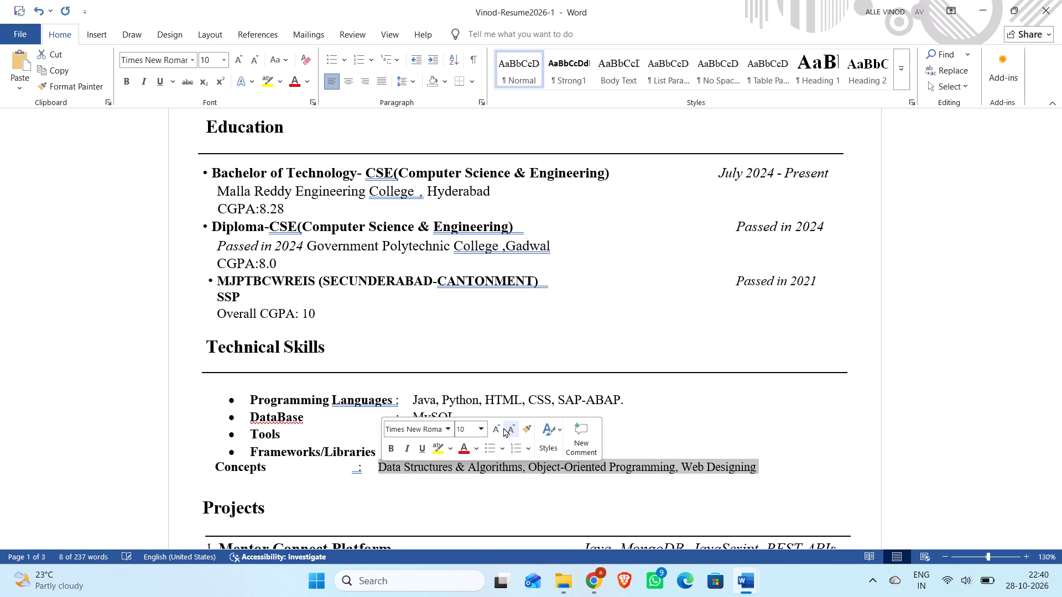
click(494, 427)
click(662, 425)
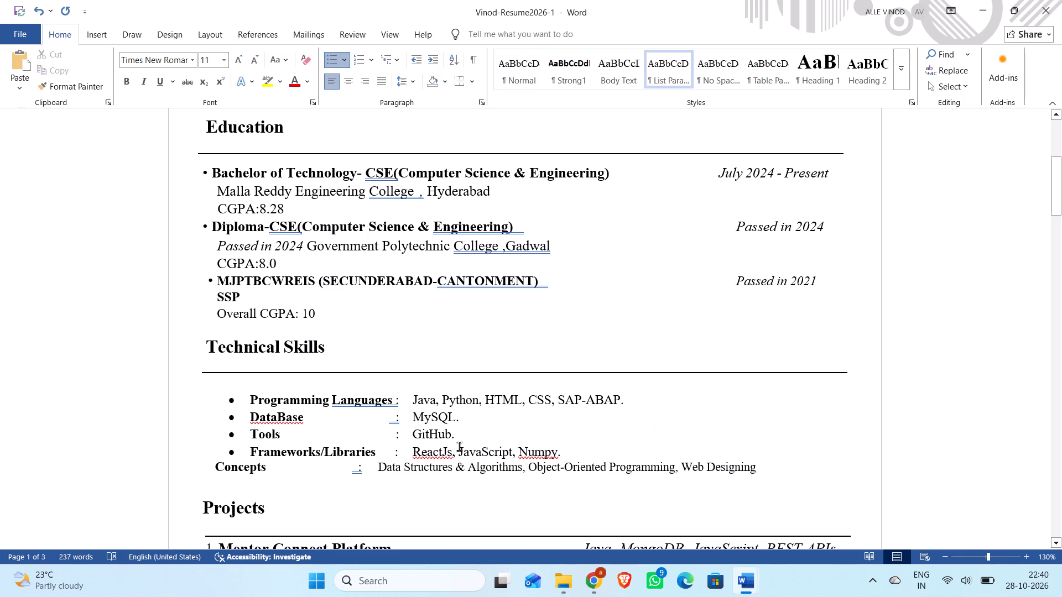
Indent the Concepts line with six spaces and make it a bullet like the other Technical Skills entries.
click(216, 469)
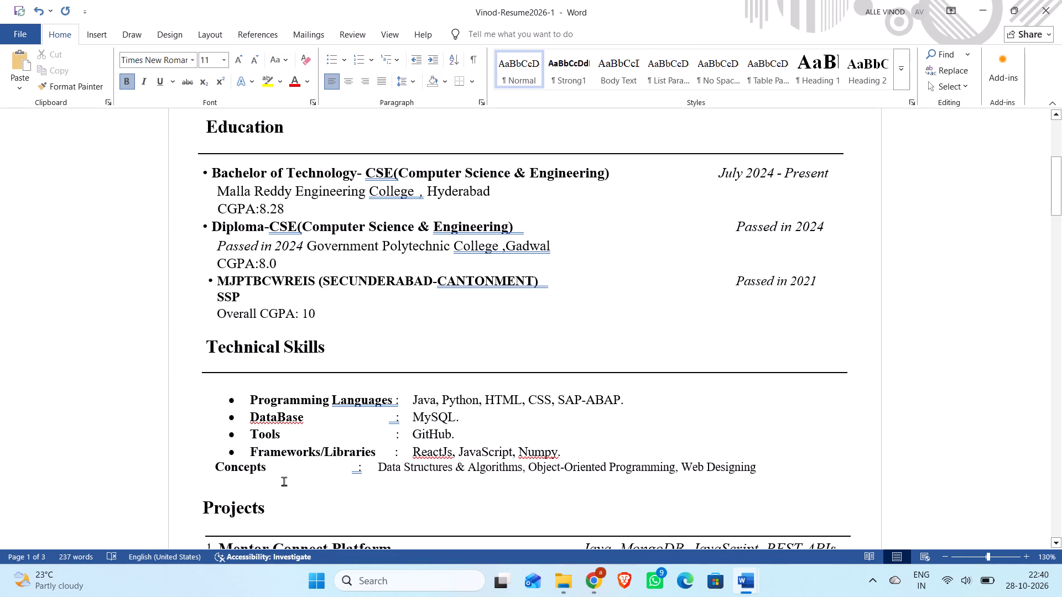
key(space)
key(space)
key(space)
key(space)
key(space)
key(space)
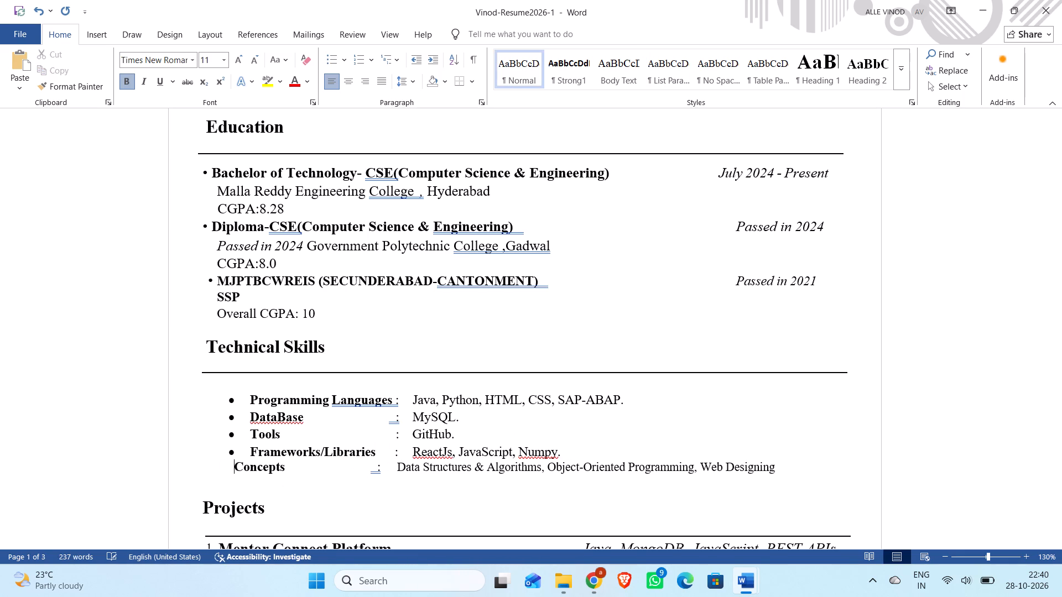
click(327, 56)
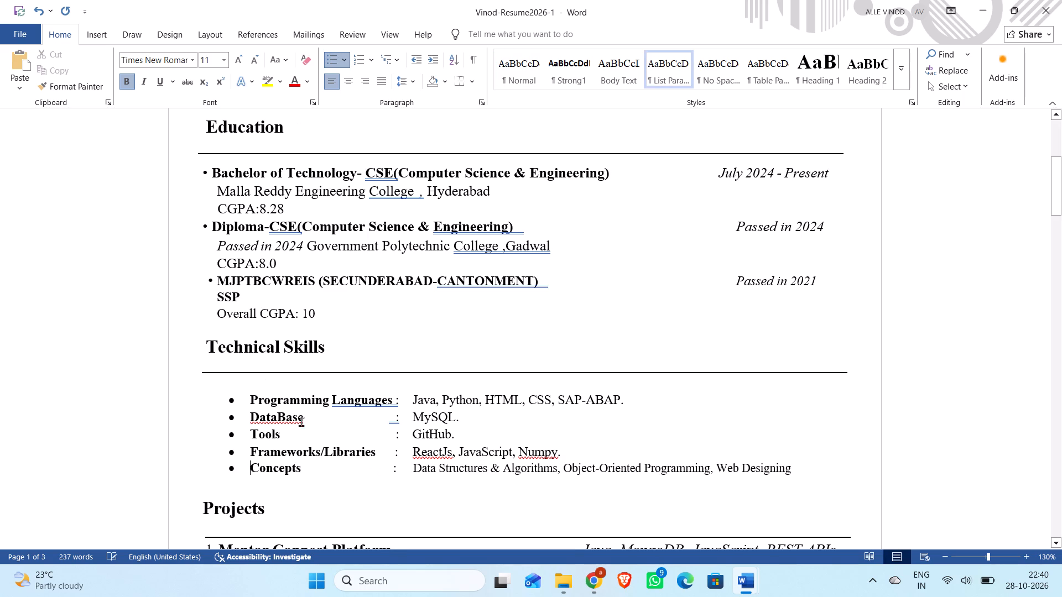
Add one space before the Concepts colon and remove one before Data Structures to align both with the entries above.
click(389, 468)
key(space)
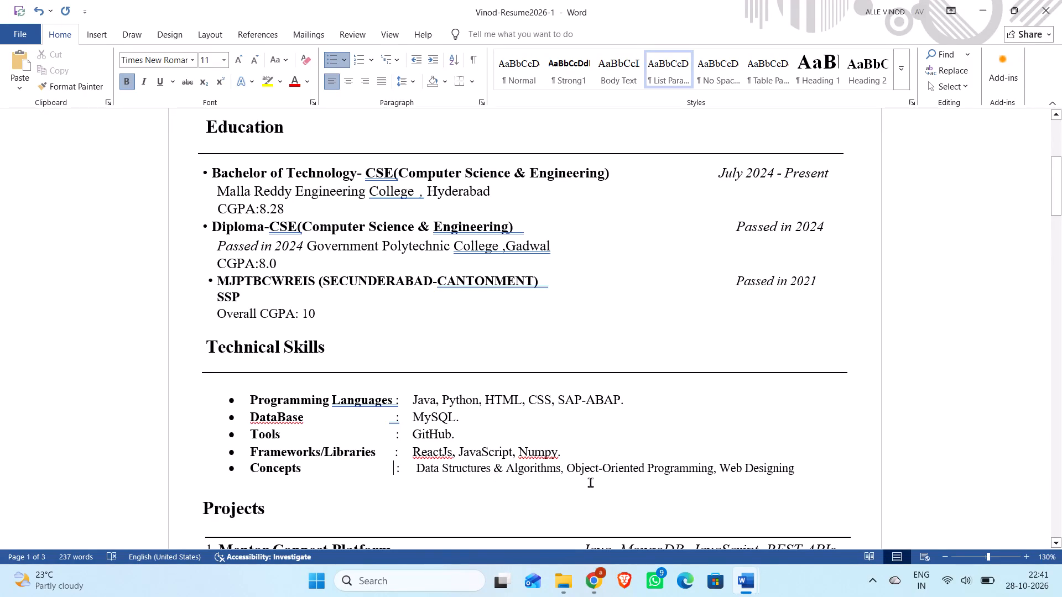
scroll(591, 482, down, 1)
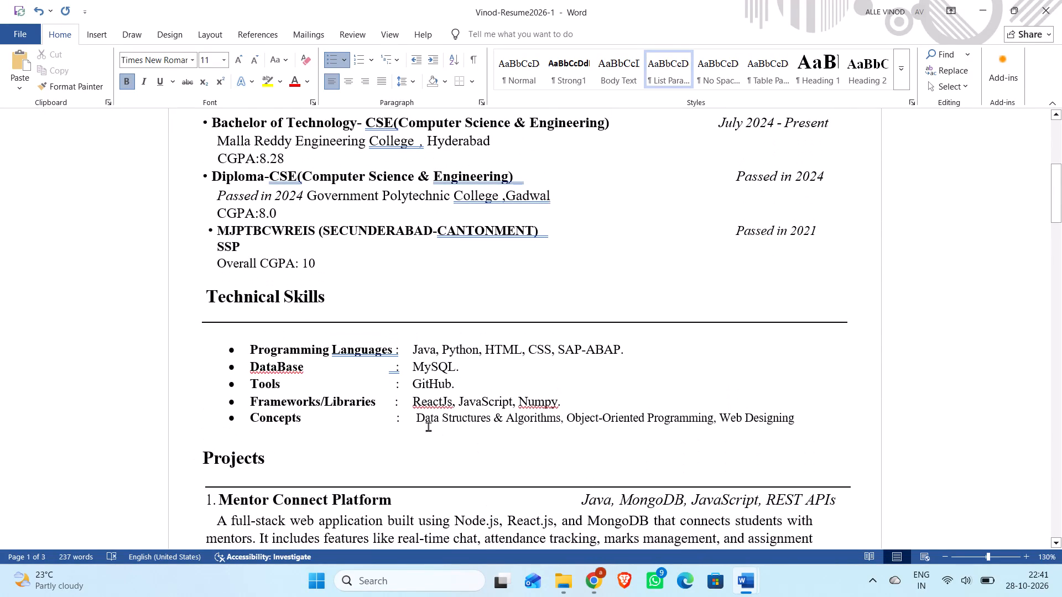
click(414, 418)
key(BackSpace)
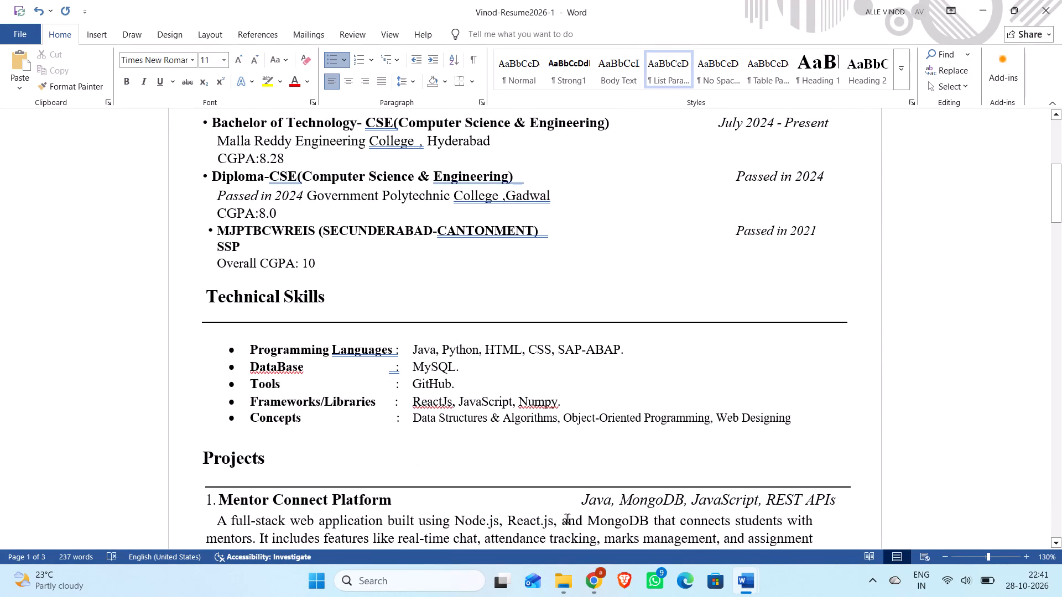
Increase the font size of the Concepts entry text, Data Structures through Web Designing, to 11 pt.
drag(797, 420, 632, 431)
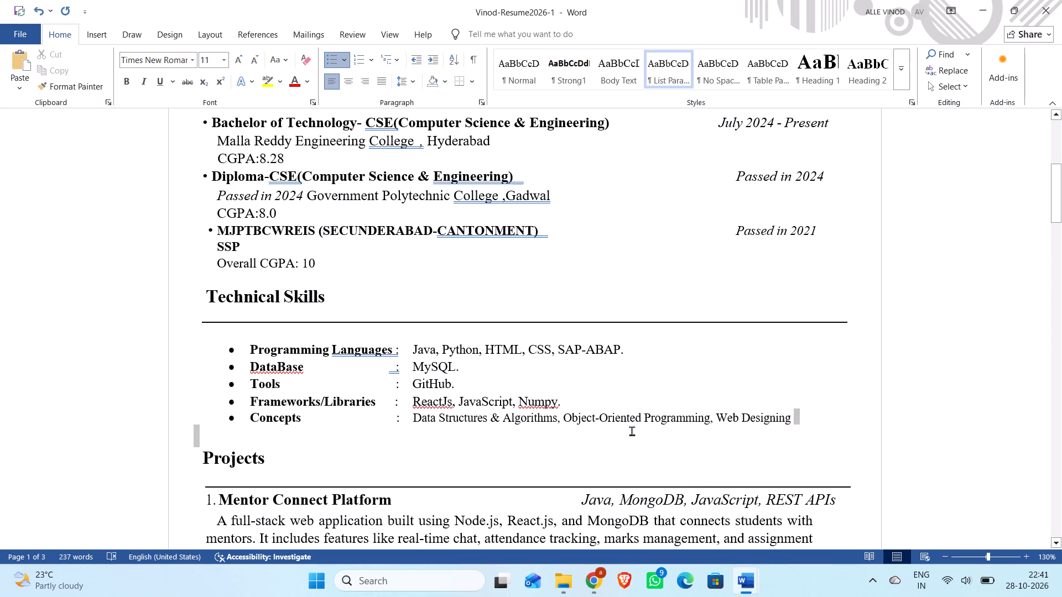
drag(632, 431, 413, 418)
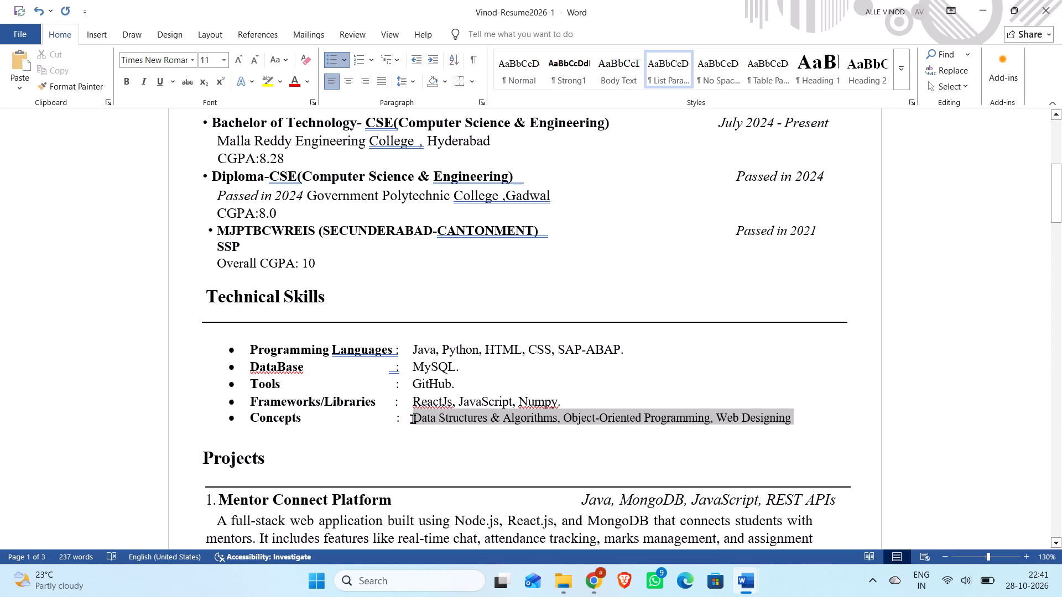
drag(413, 418, 412, 418)
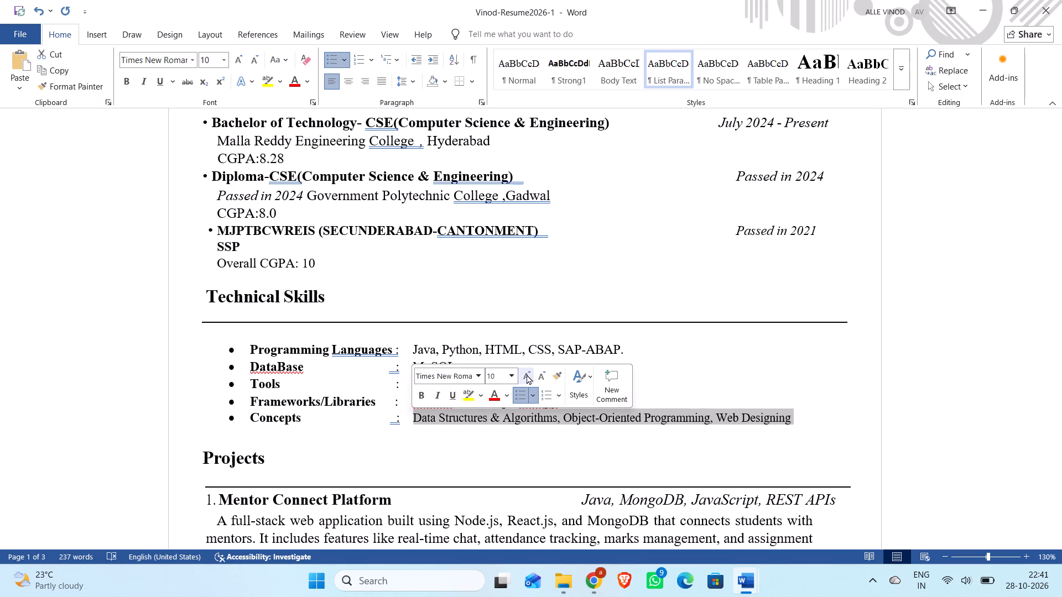
click(527, 374)
click(488, 444)
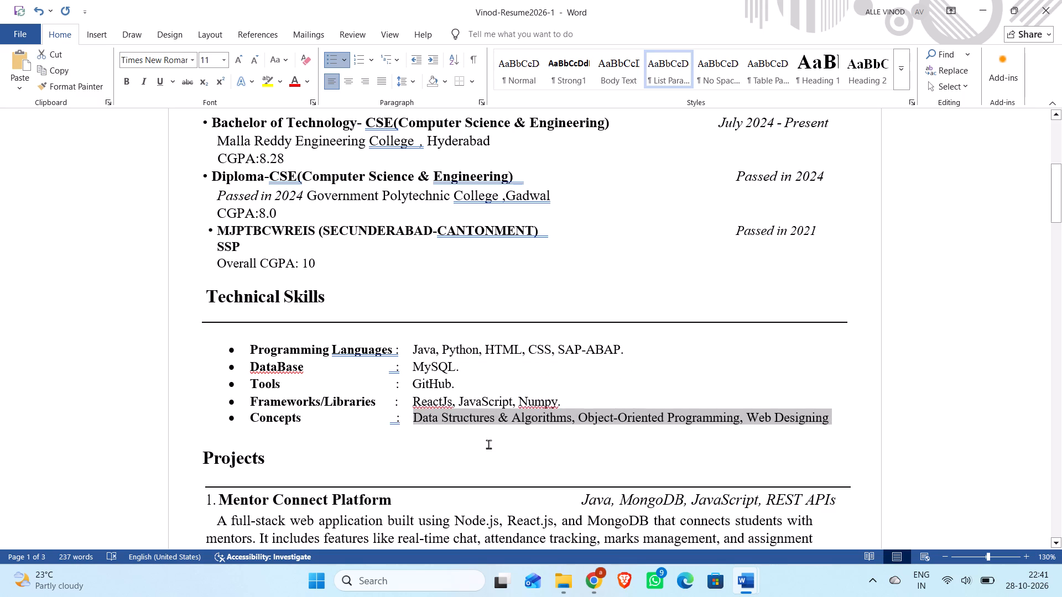
click(488, 444)
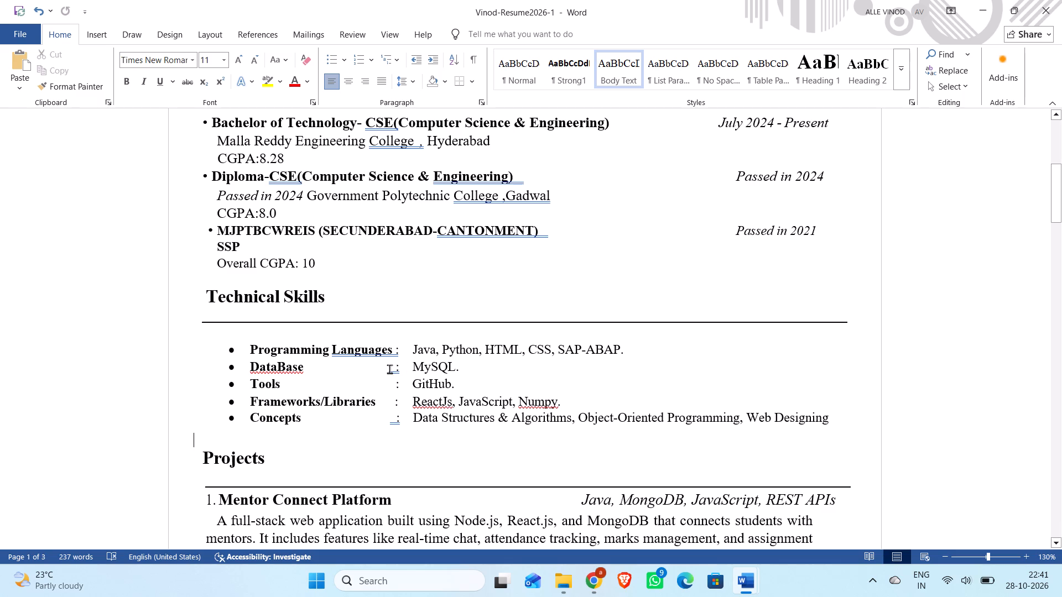
Look through the Projects and Certifications sections of Vinod-Resume2026-1.
scroll(386, 378, down, 2)
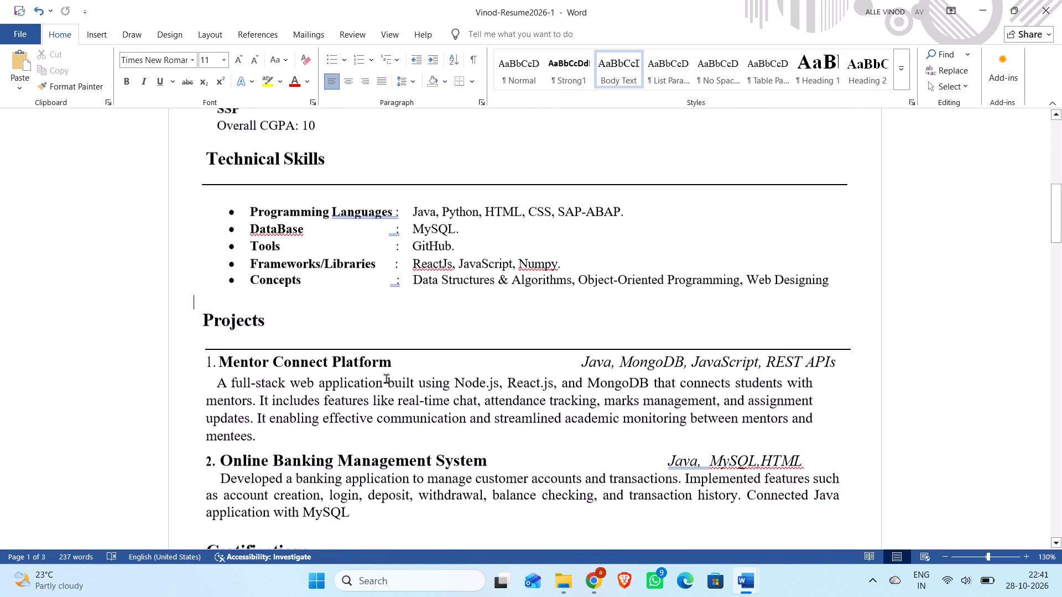
scroll(386, 378, down, 3)
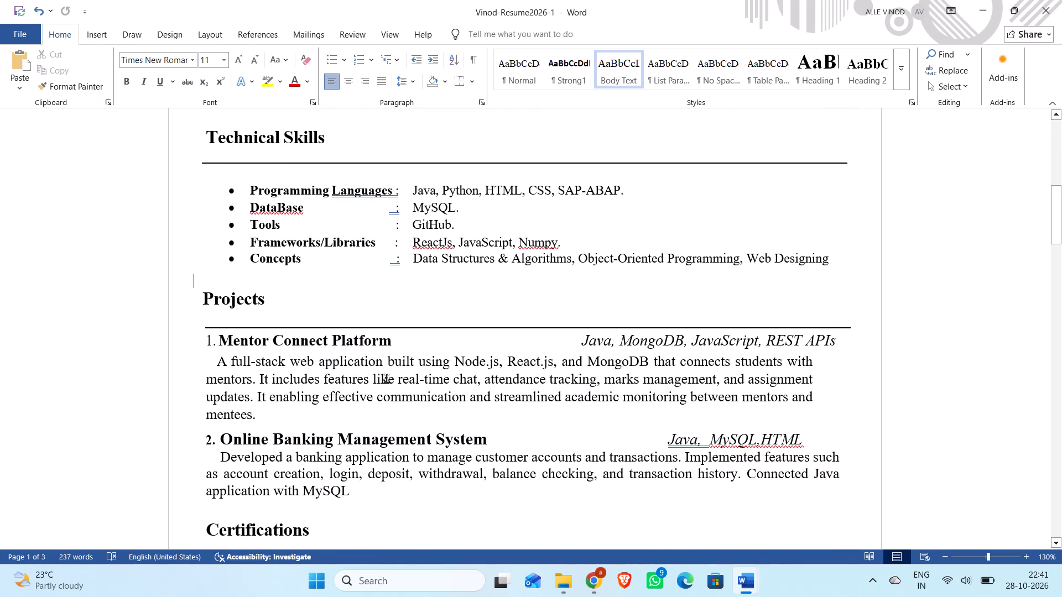
scroll(386, 378, down, 4)
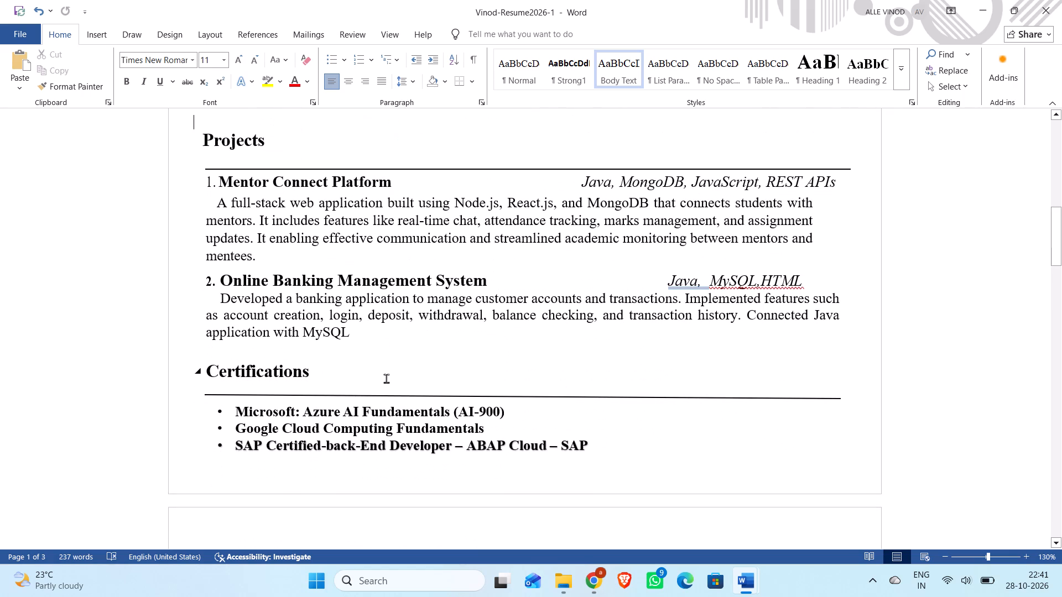
Switch to hamdhan_resume, maximize it, and compare its project entries with the Projects section of Vinod-Resume2026-1.
click(743, 580)
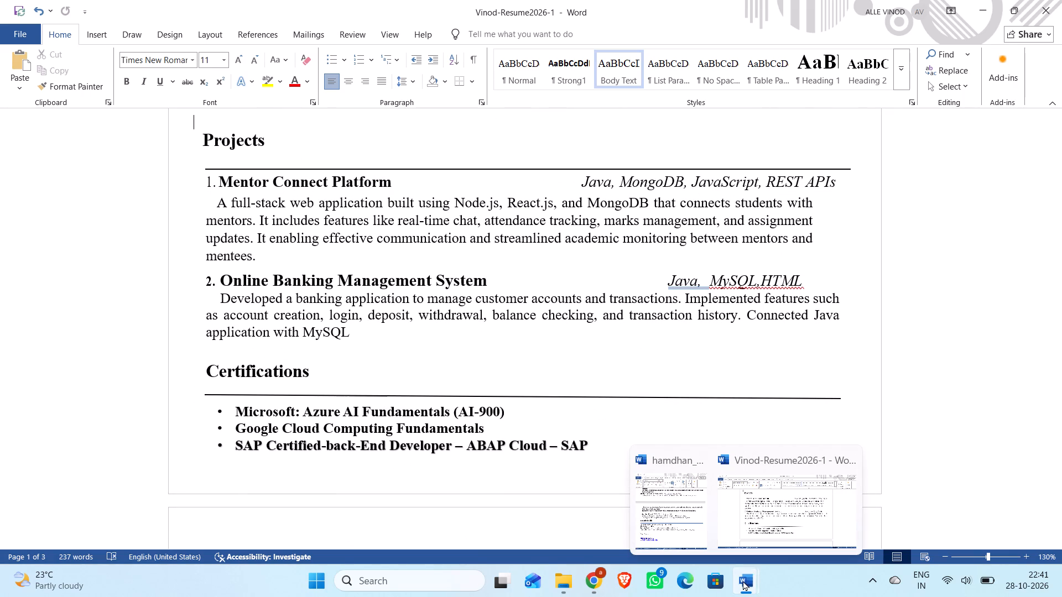
click(676, 495)
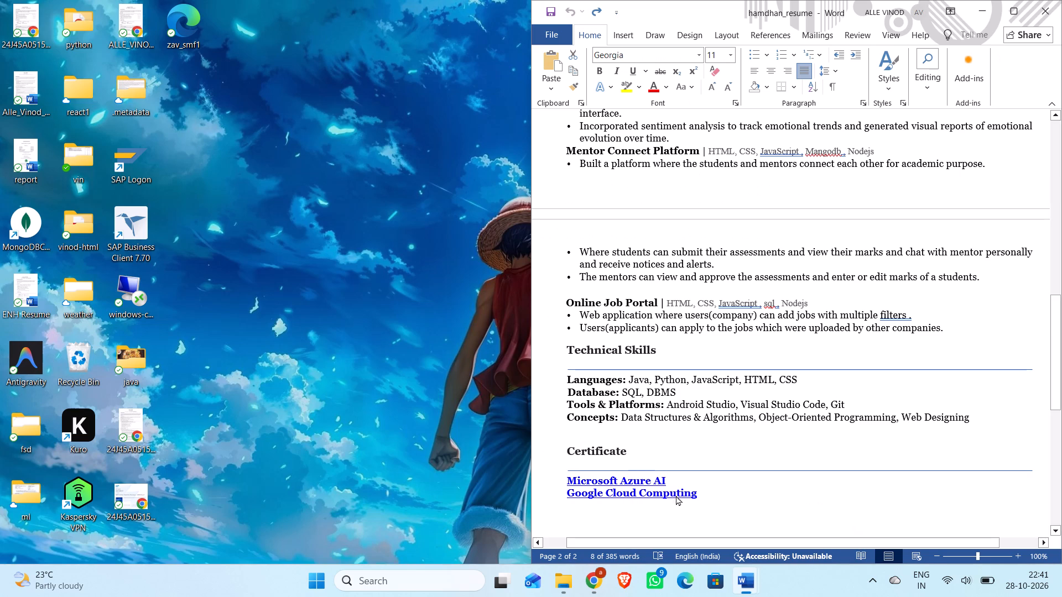
click(1014, 2)
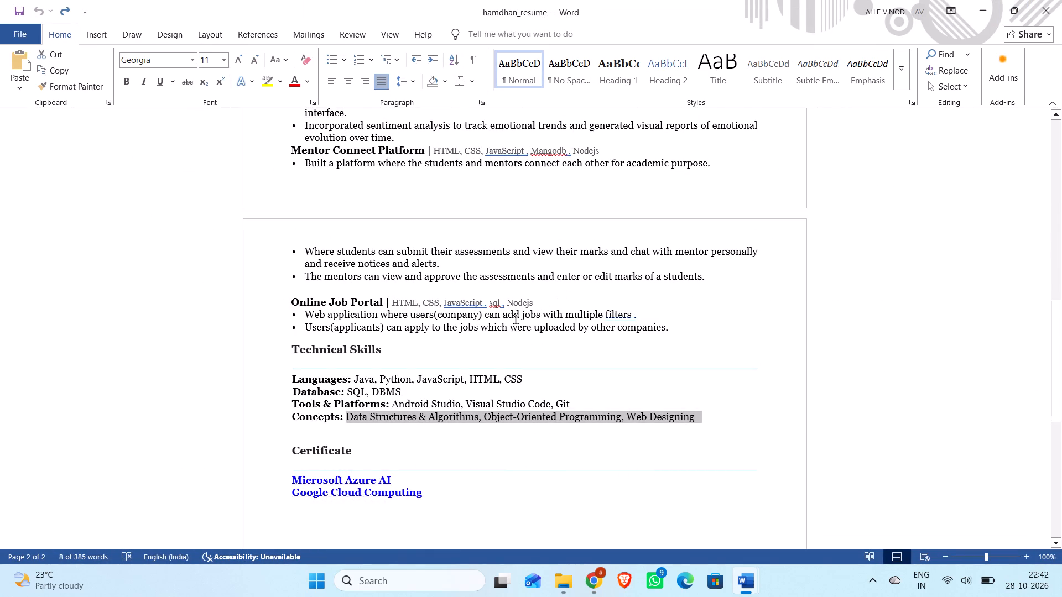
scroll(516, 319, up, 2)
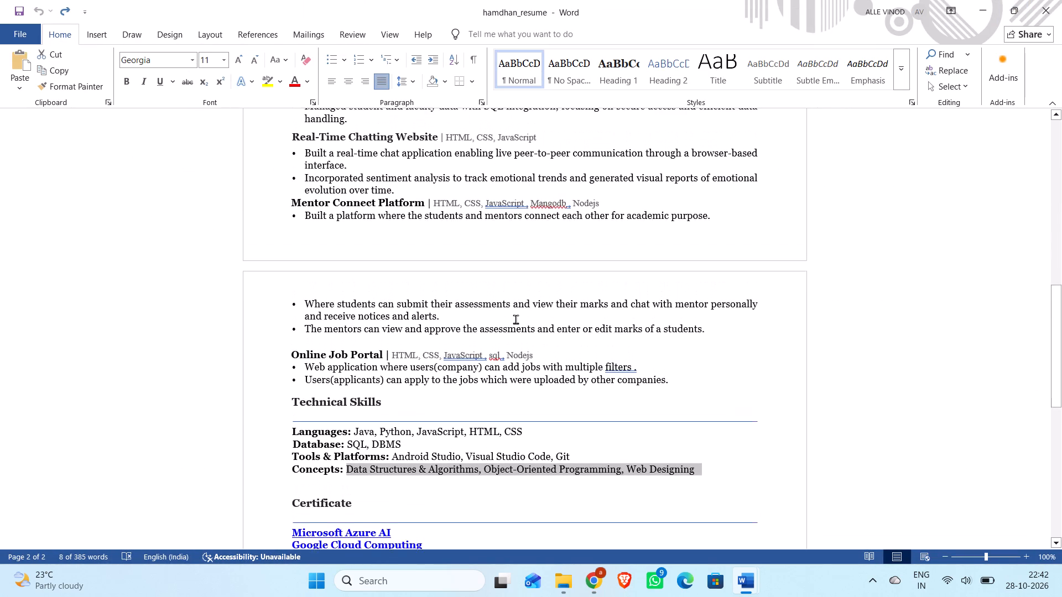
scroll(516, 319, up, 2)
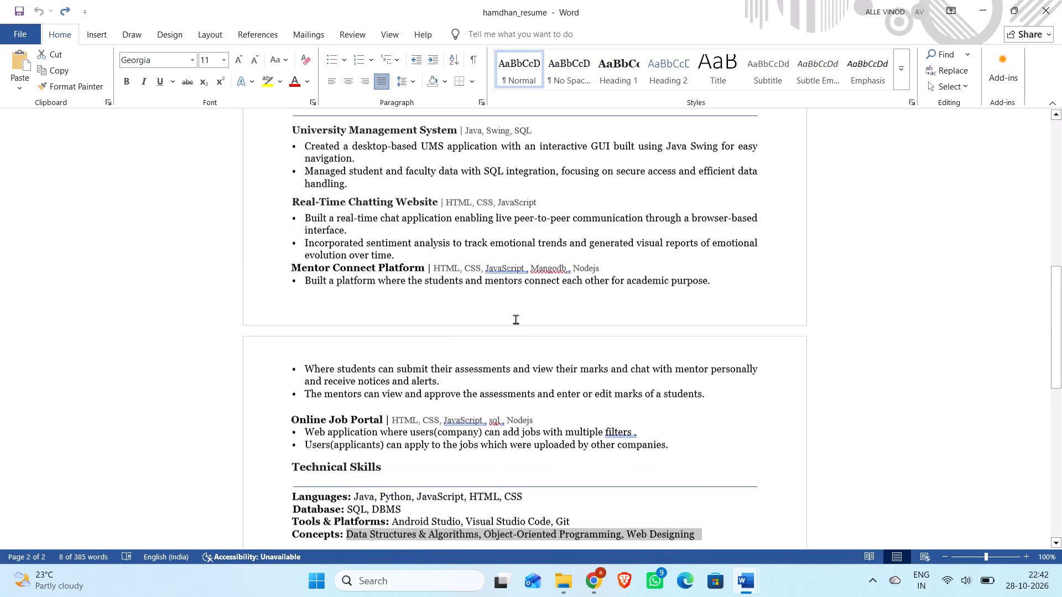
scroll(516, 319, up, 2)
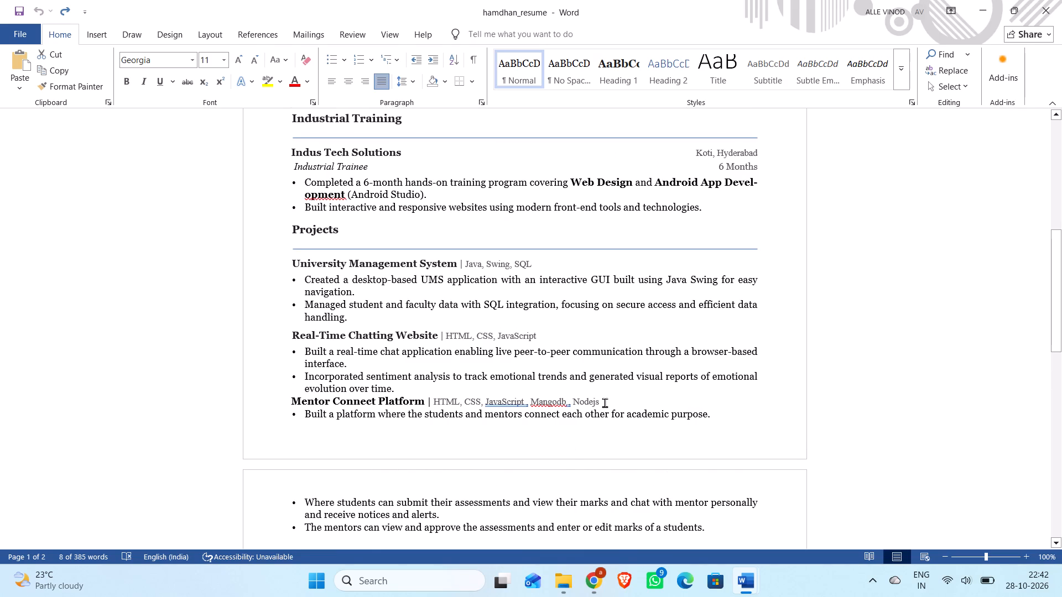
scroll(605, 401, up, 1)
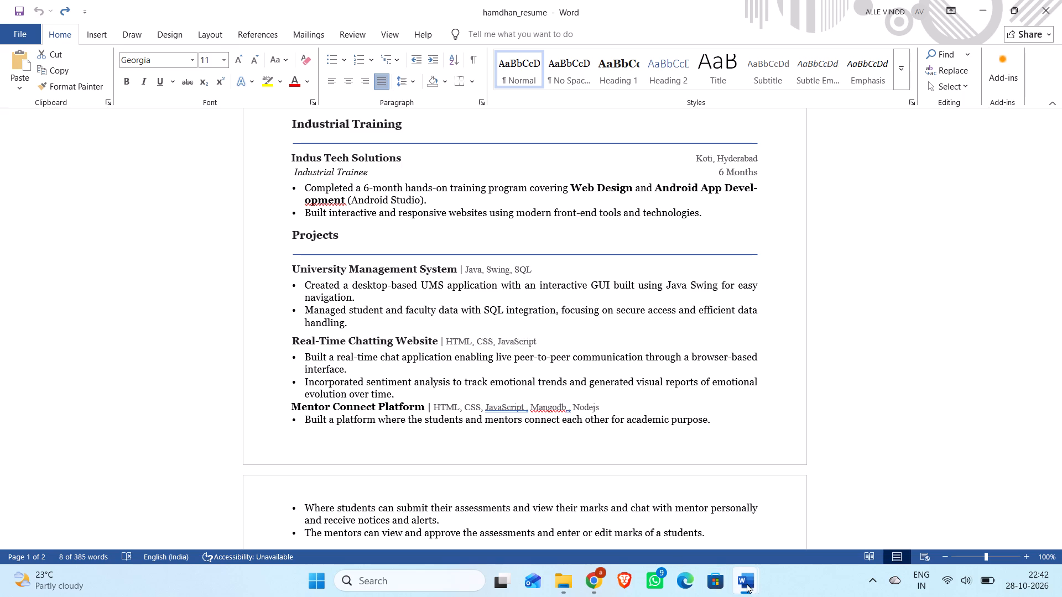
click(679, 516)
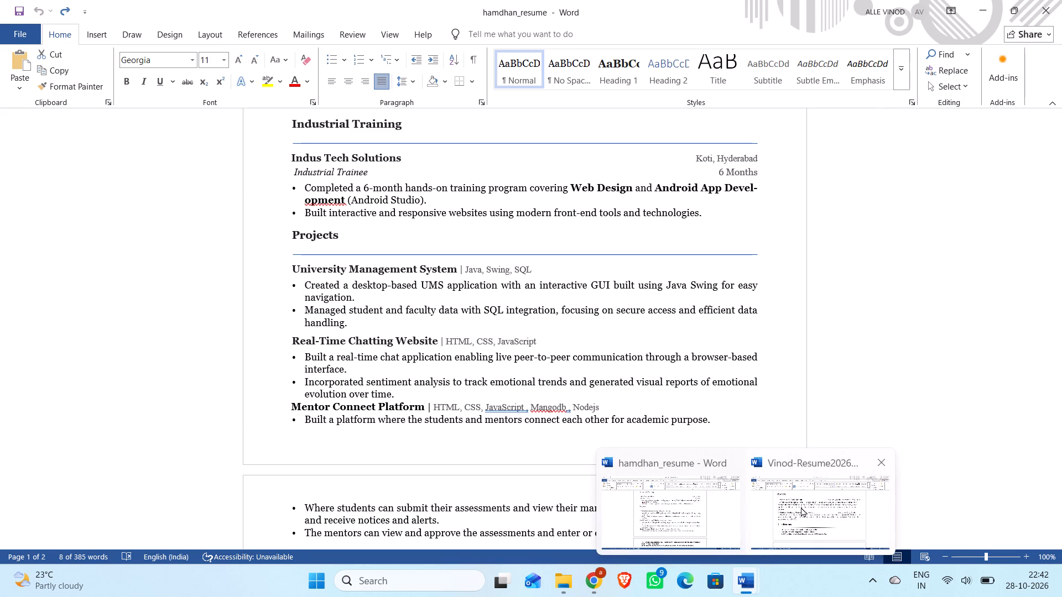
click(805, 502)
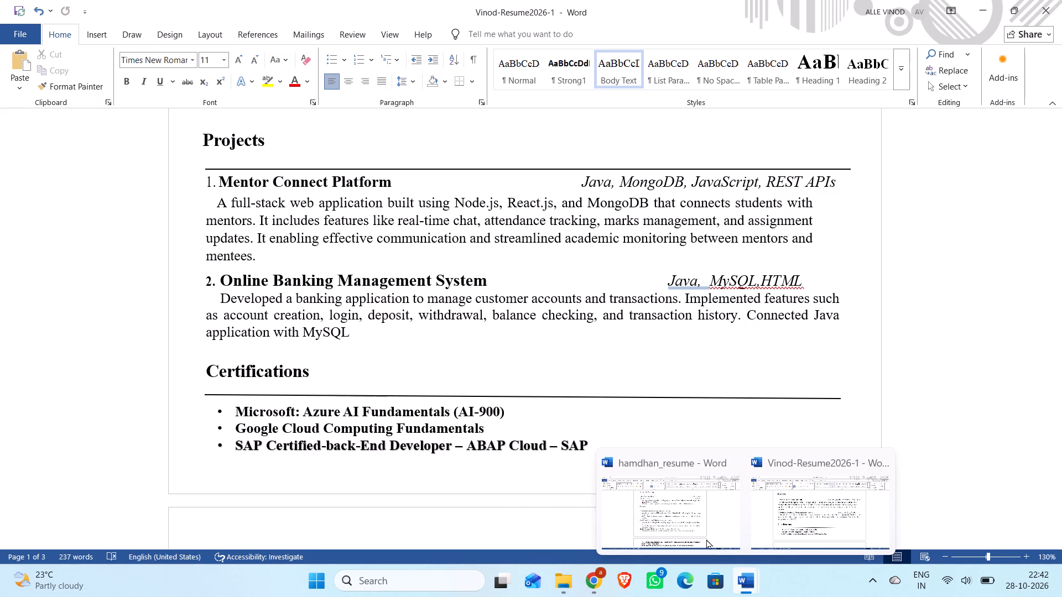
Return to hamdhan_resume and copy the whole Online Job Portal project, including its heading and both bullets.
click(681, 509)
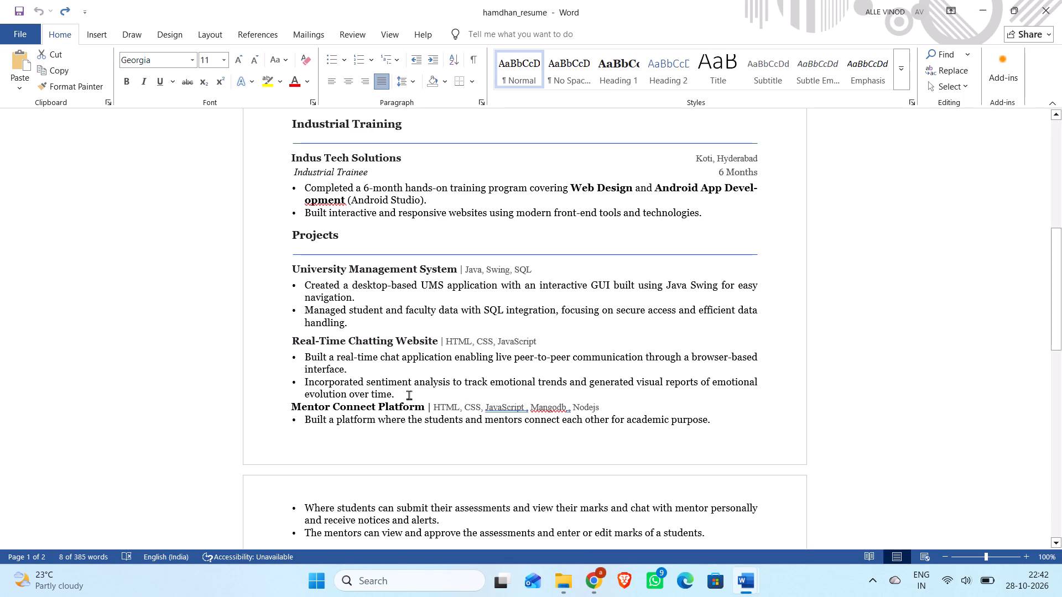
scroll(409, 395, down, 1)
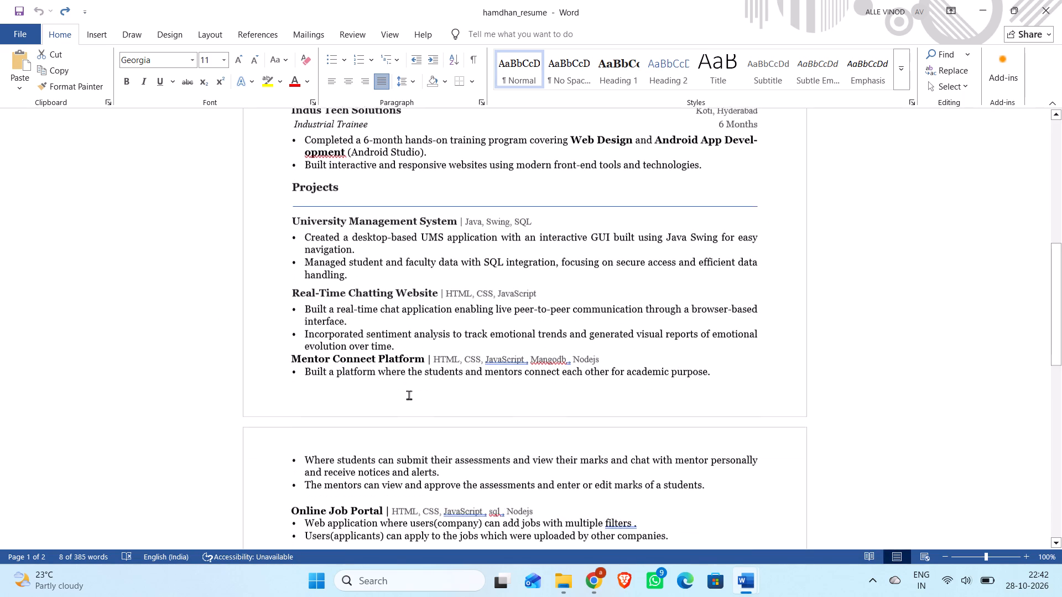
scroll(409, 395, down, 1)
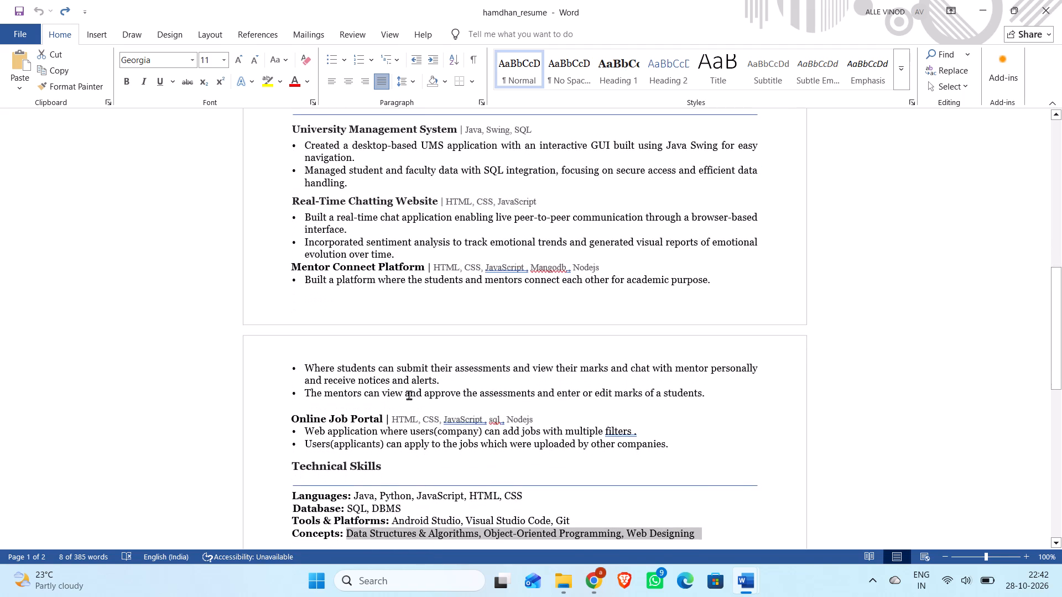
scroll(409, 395, down, 1)
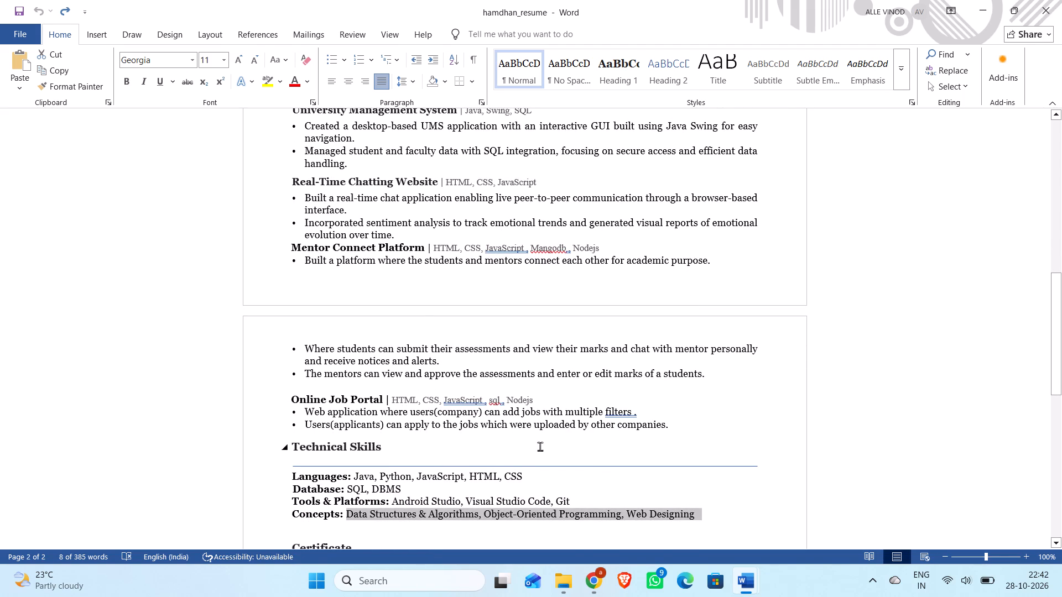
drag(284, 401, 415, 435)
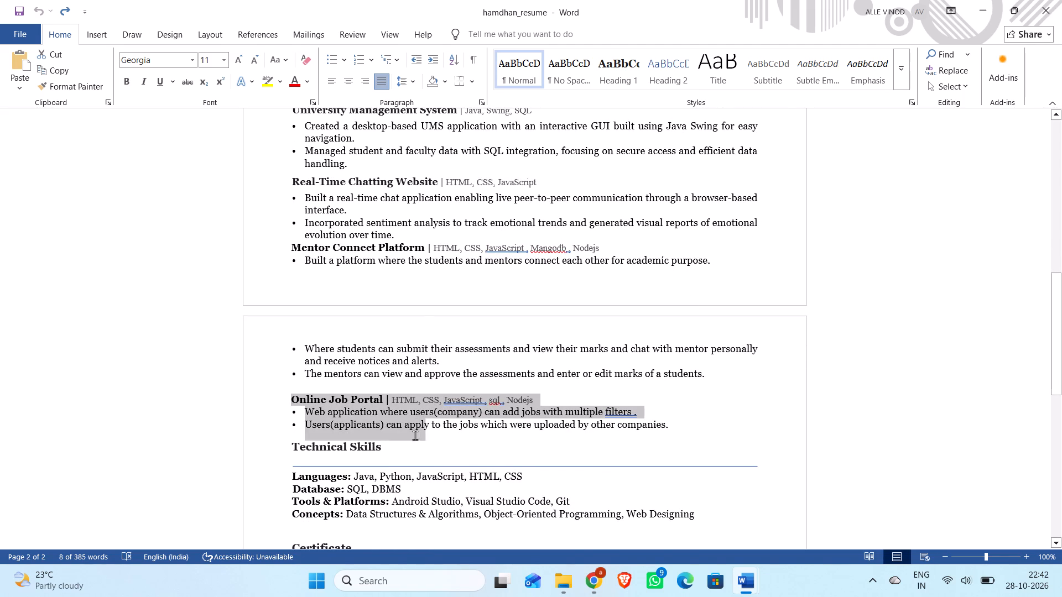
drag(415, 435, 550, 438)
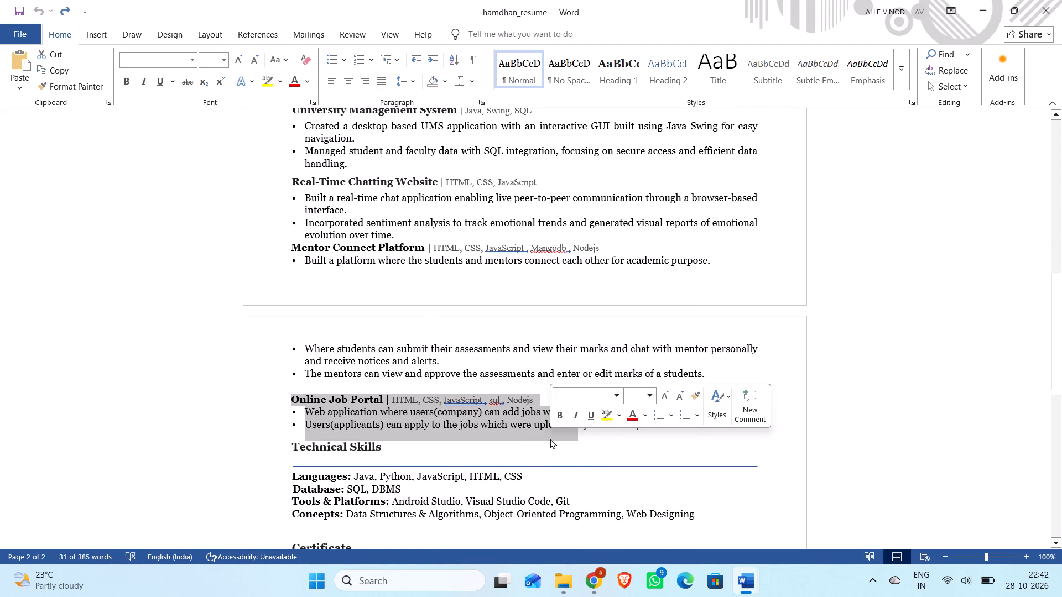
click(606, 437)
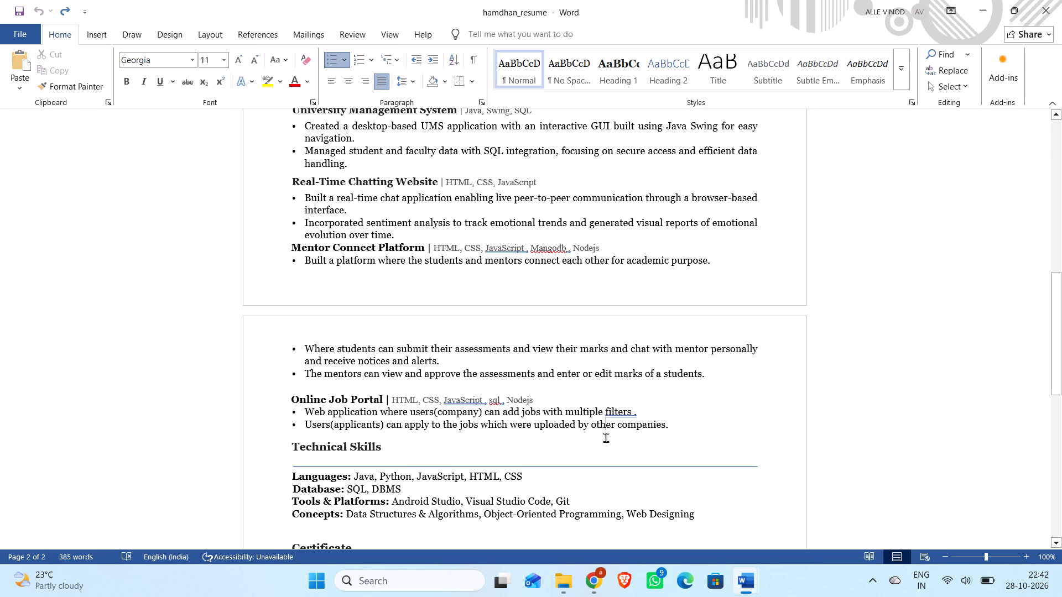
drag(683, 428, 429, 386)
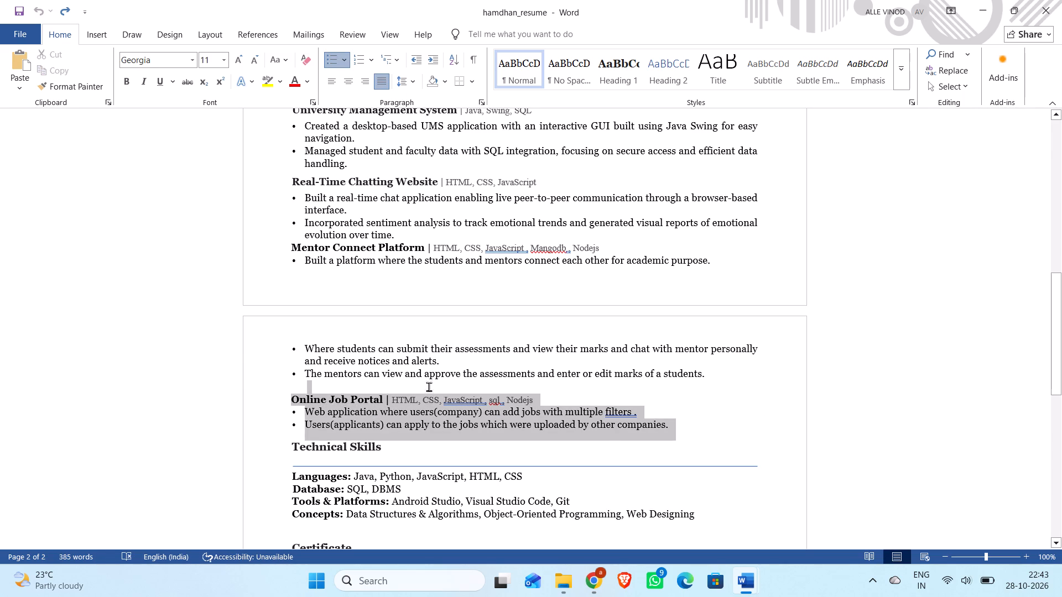
drag(429, 386, 283, 400)
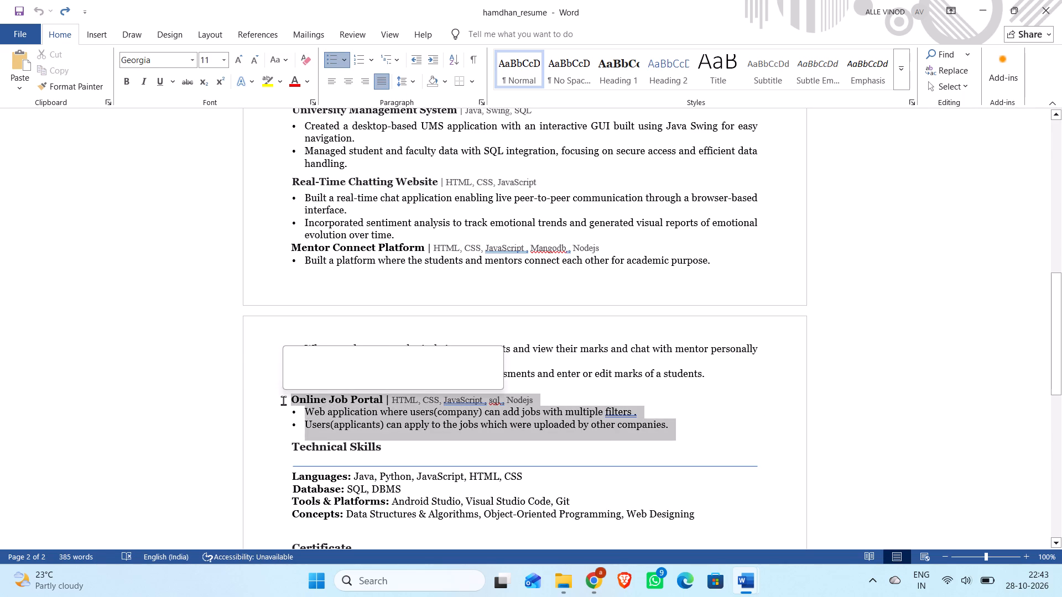
key(ctrl+c)
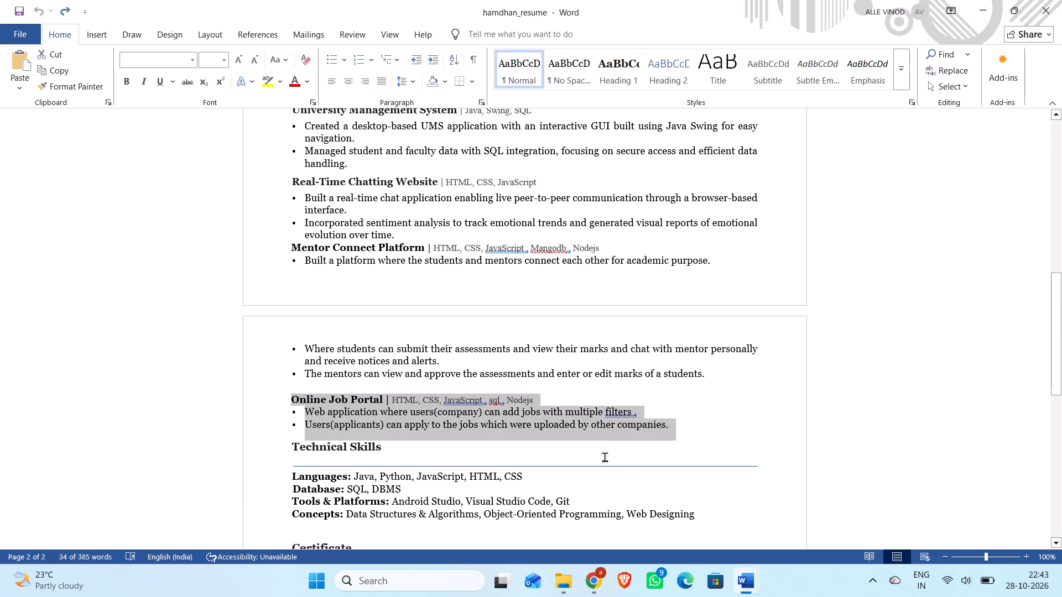
Switch to Vinod-Resume2026-1 and paste the copied Online Job Portal project as item "3." below the Online Banking Management System description, after a blank line.
click(737, 576)
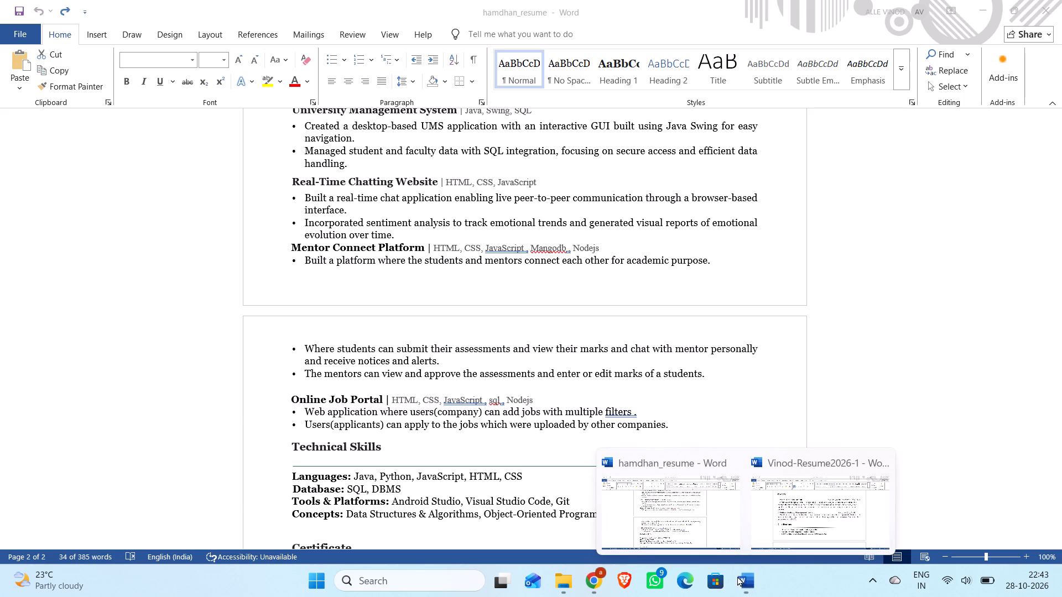
click(779, 491)
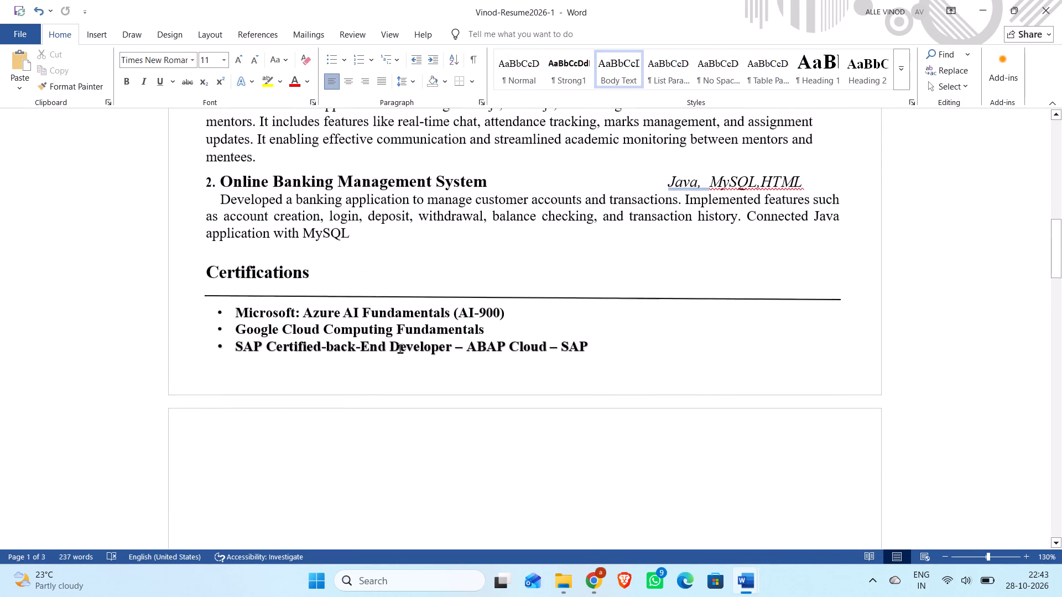
click(371, 235)
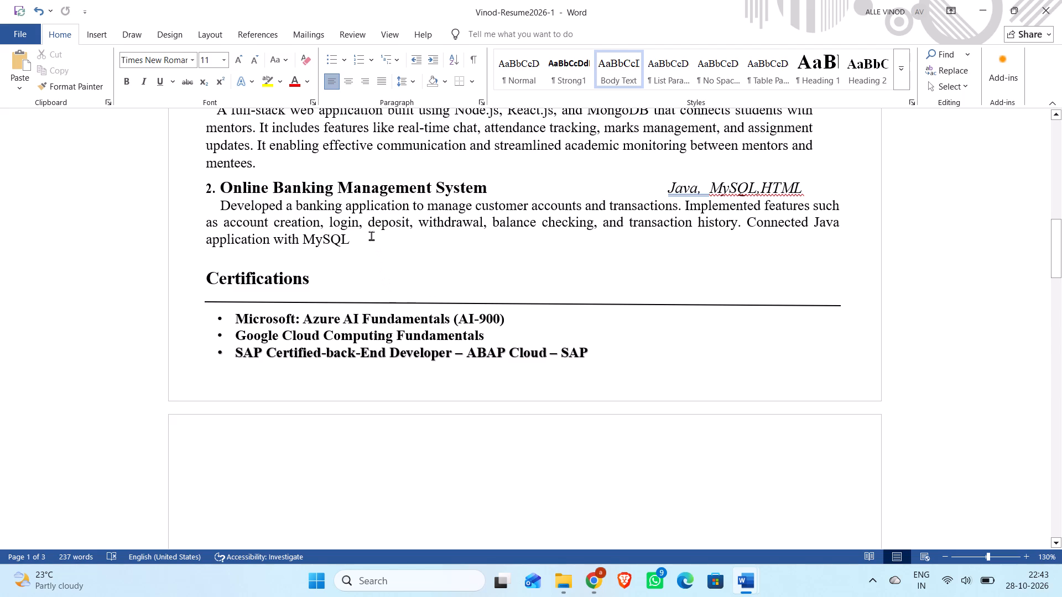
key(Return)
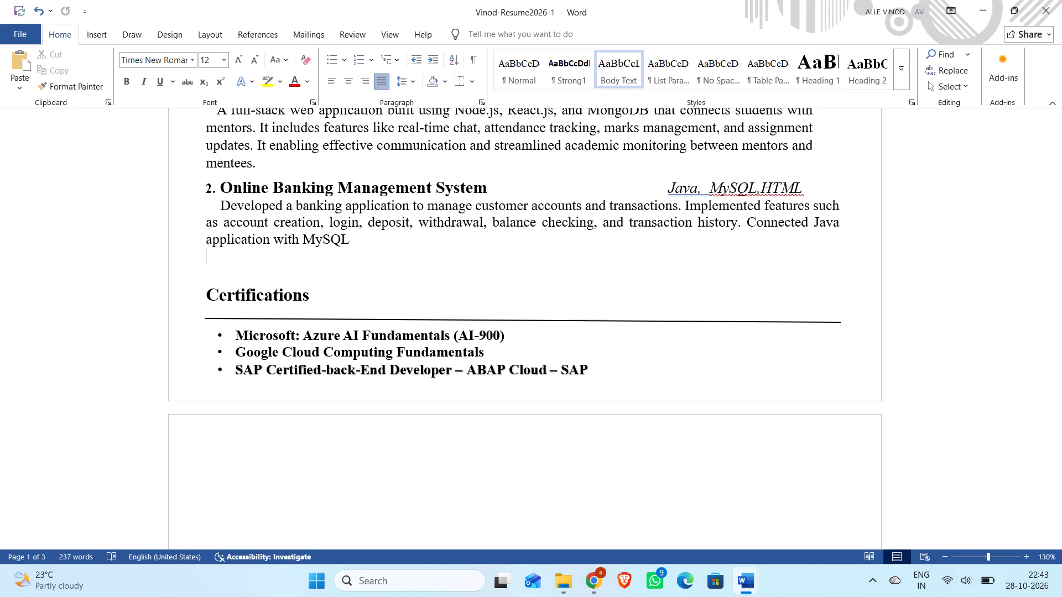
key(3)
key(BackSpace)
key(Return)
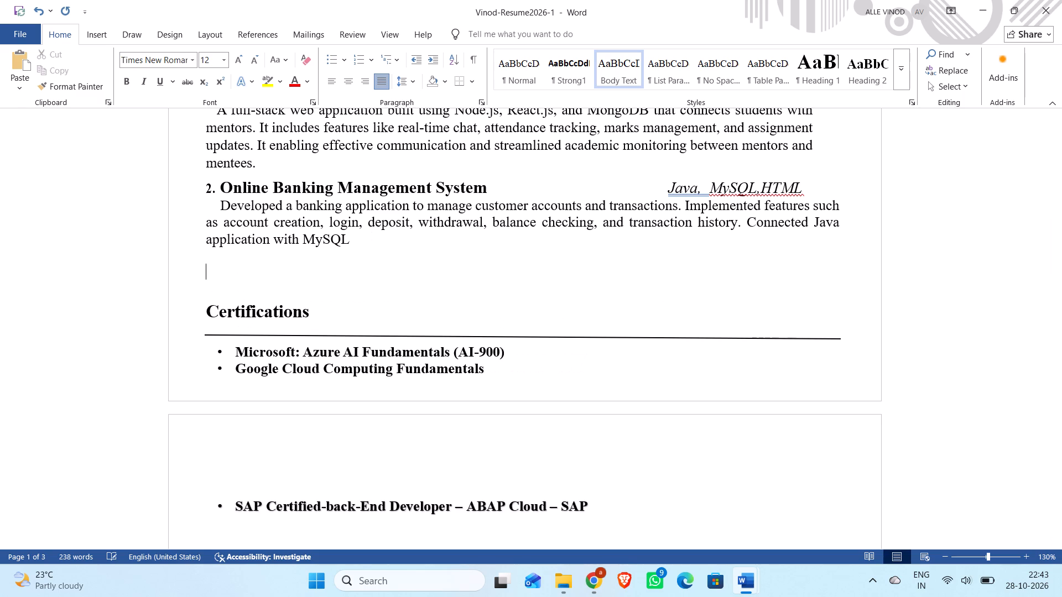
key(3)
key(period)
key(ctrl+v)
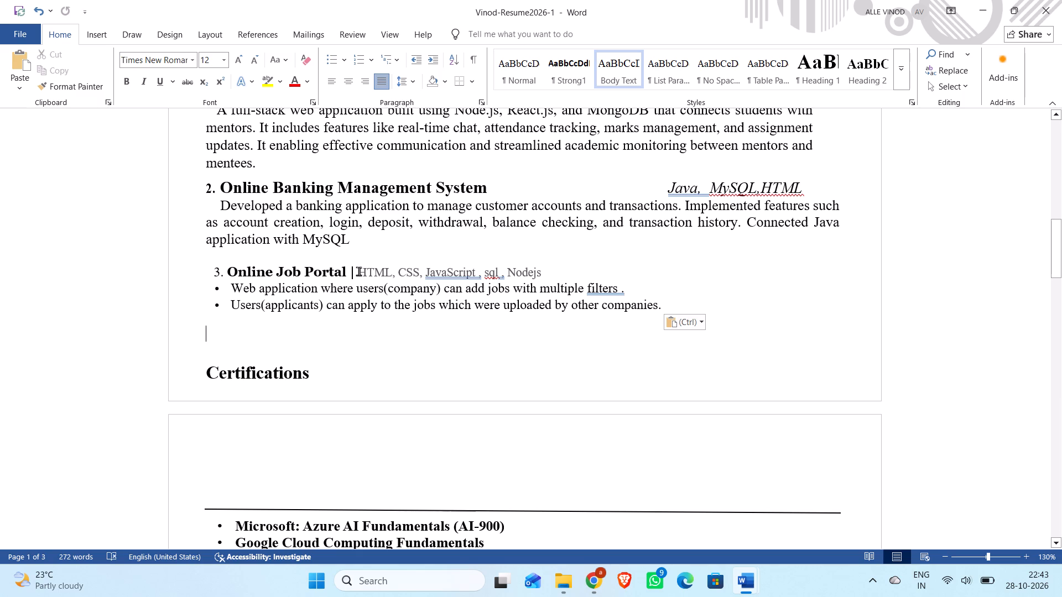
Increase the font size of the Online Job Portal title to 14 pt, matching the Online Banking Management System title.
drag(489, 192, 388, 196)
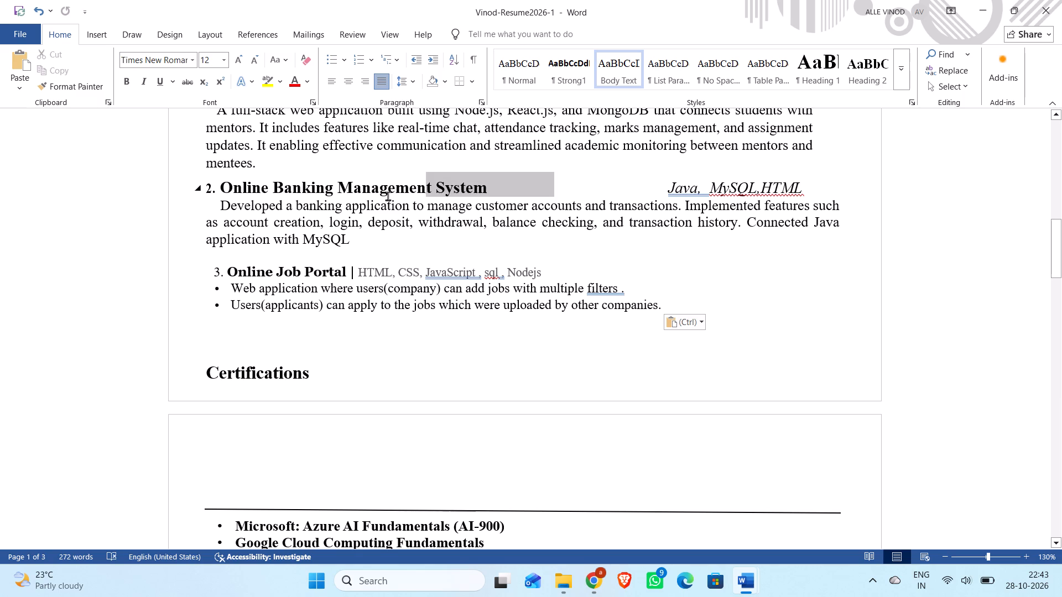
drag(388, 196, 250, 190)
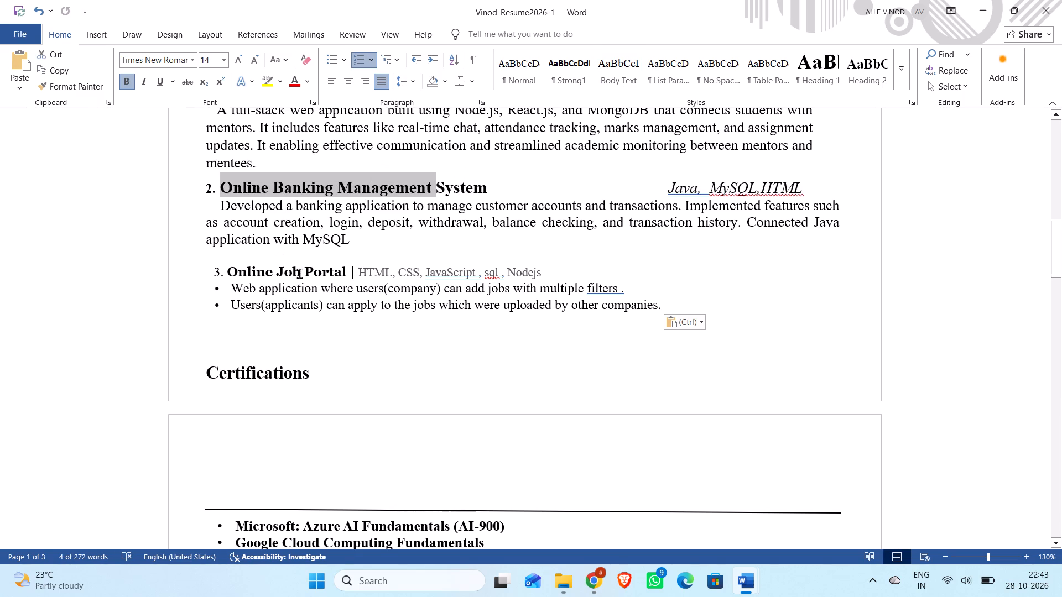
drag(346, 273, 232, 264)
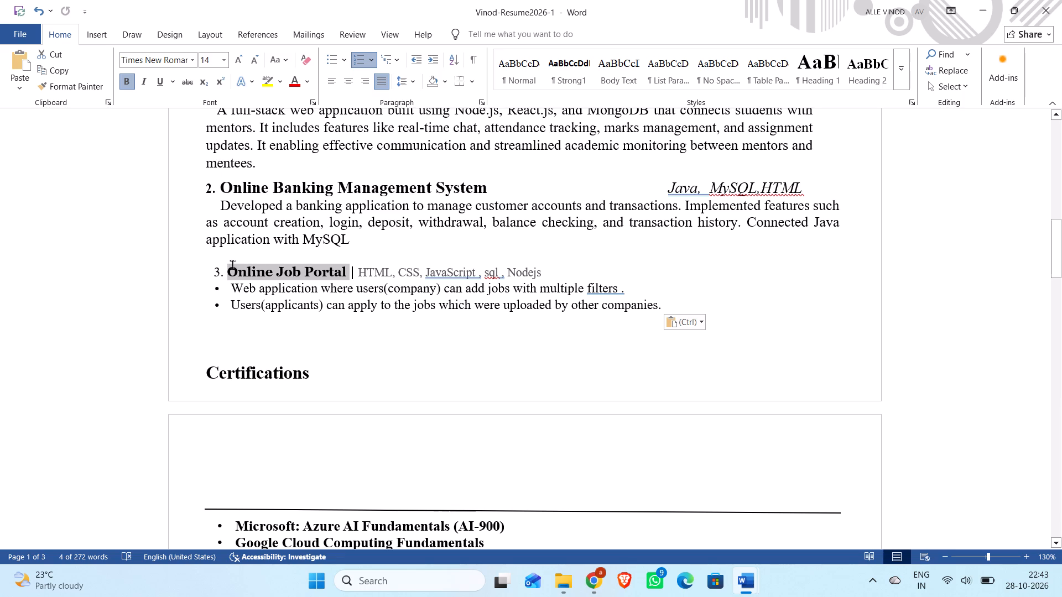
drag(232, 264, 230, 264)
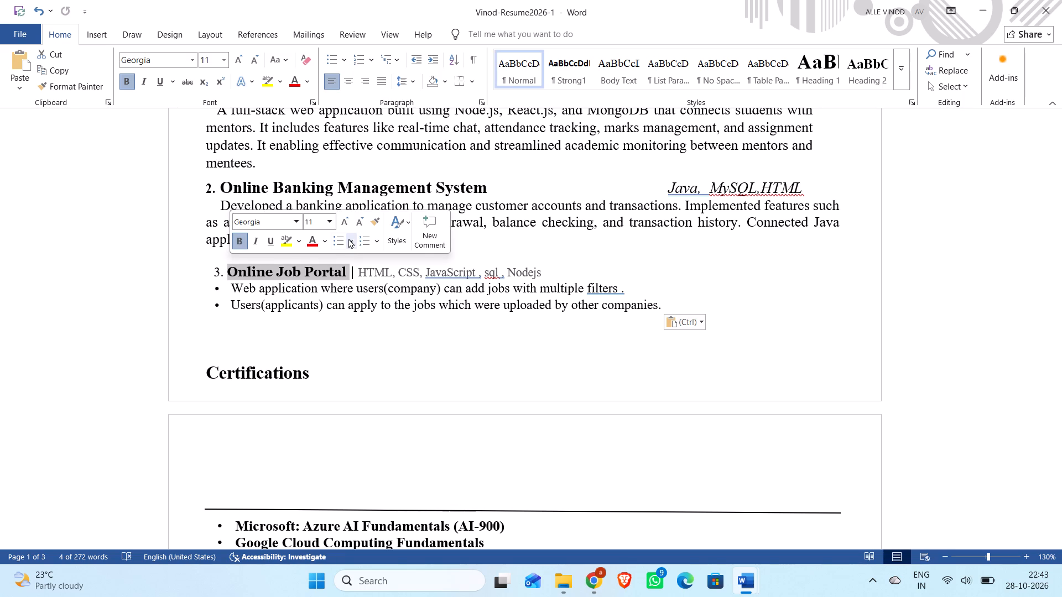
click(345, 225)
click(345, 225)
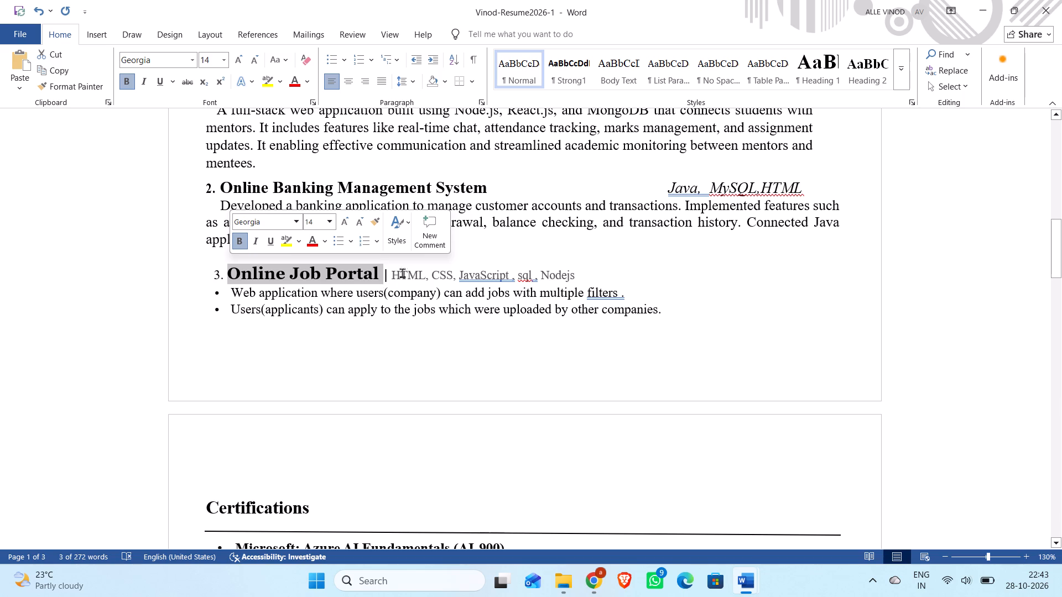
Insert spaces after the Online Job Portal title so its technology list ends roughly in line with the list of project 2.
click(384, 272)
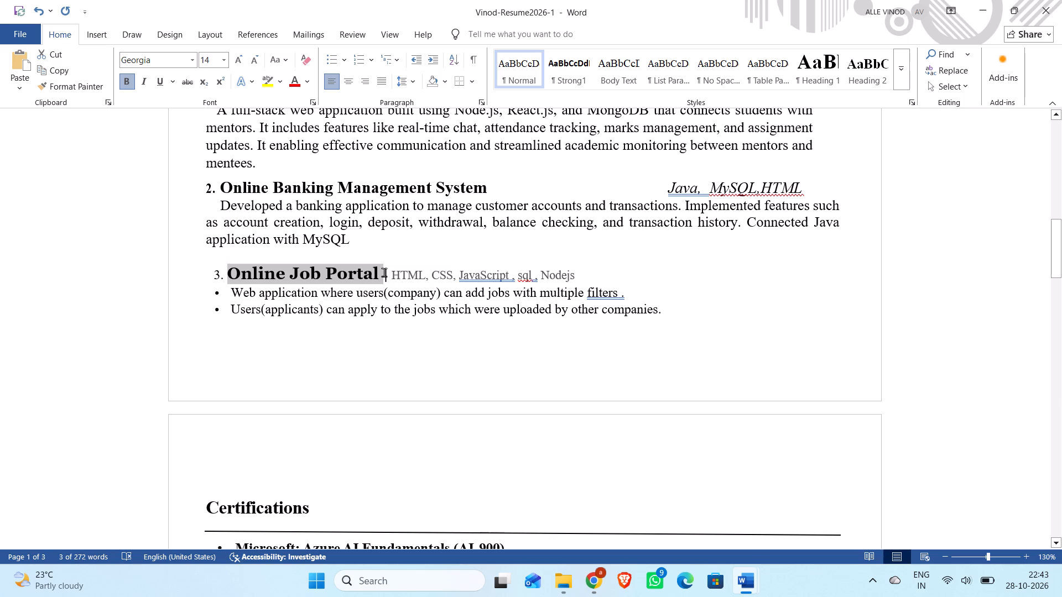
key(space)
key(space)
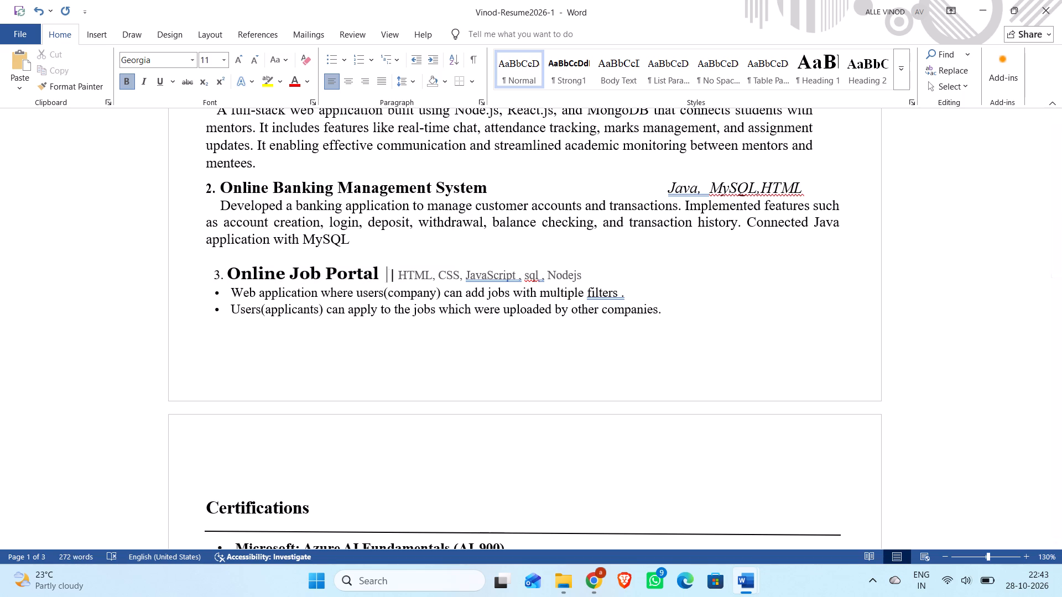
key(space)
key(space)
key(space)
key(space)
key(space)
key(space)
key(space)
key(space)
key(space)
key(space)
key(space)
key(space)
key(space)
key(space)
key(space)
key(space)
key(space)
key(space)
key(space)
key(space)
key(space)
key(space)
key(space)
key(space)
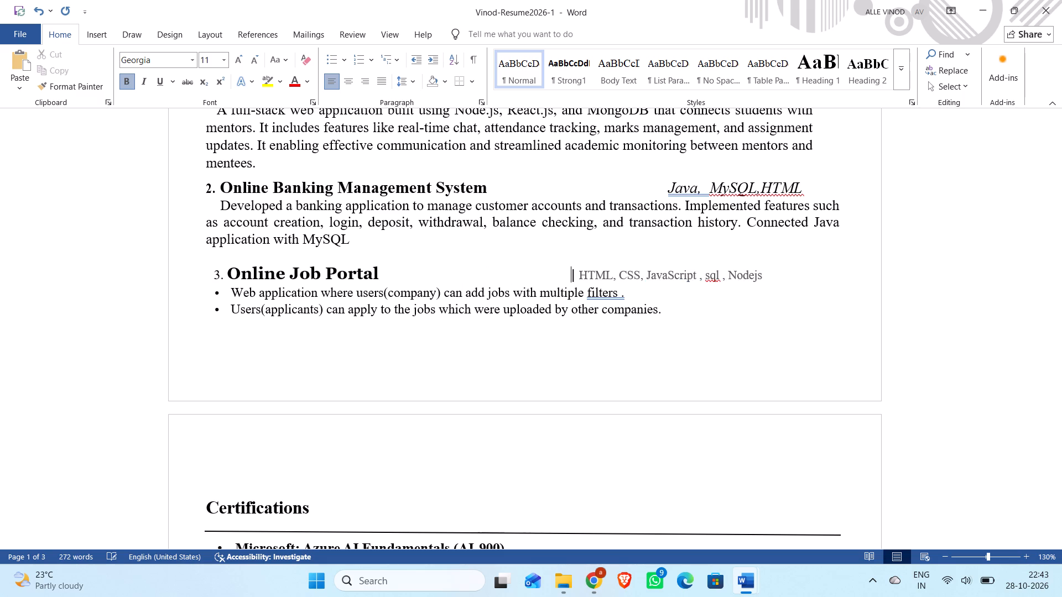
key(space)
key(space)
key(space)
key(space)
key(space)
key(space)
key(space)
key(space)
key(space)
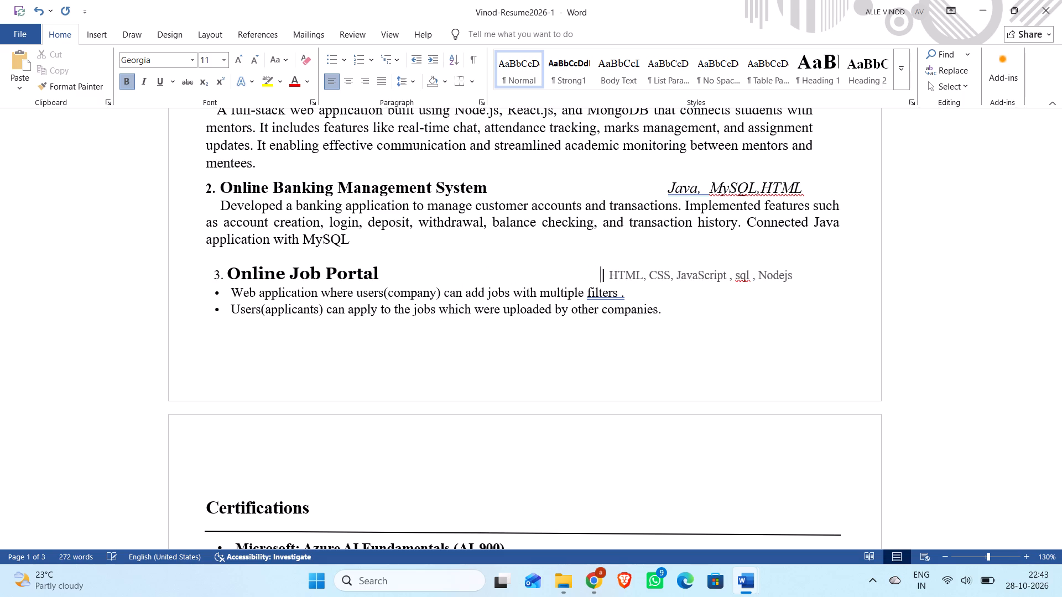
key(space)
key(space)
key(space)
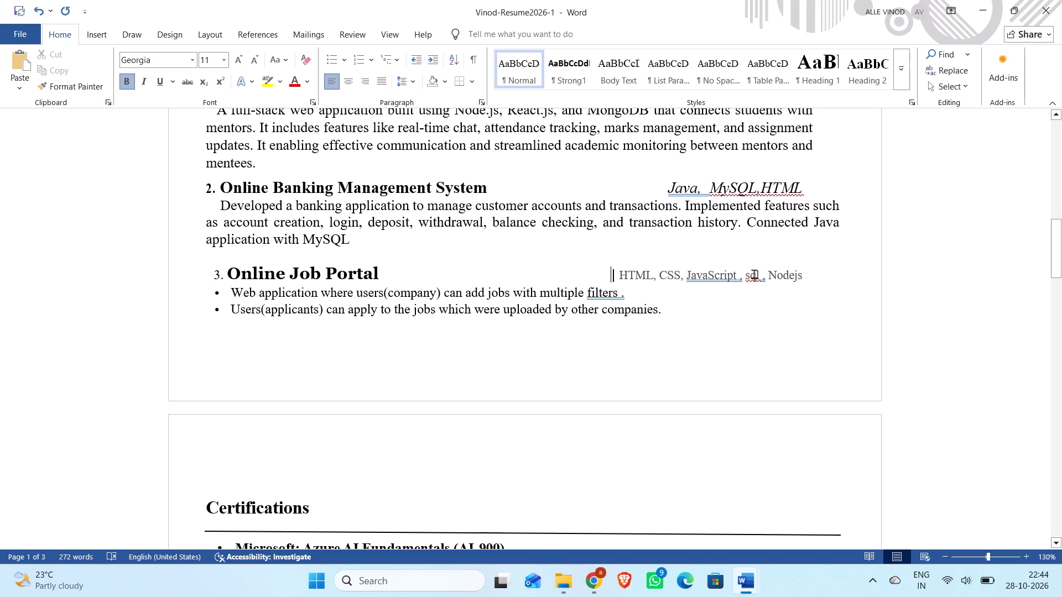
Replace "sql ," with "SQL," in the technology list of the Online Job Portal heading.
drag(761, 274, 749, 509)
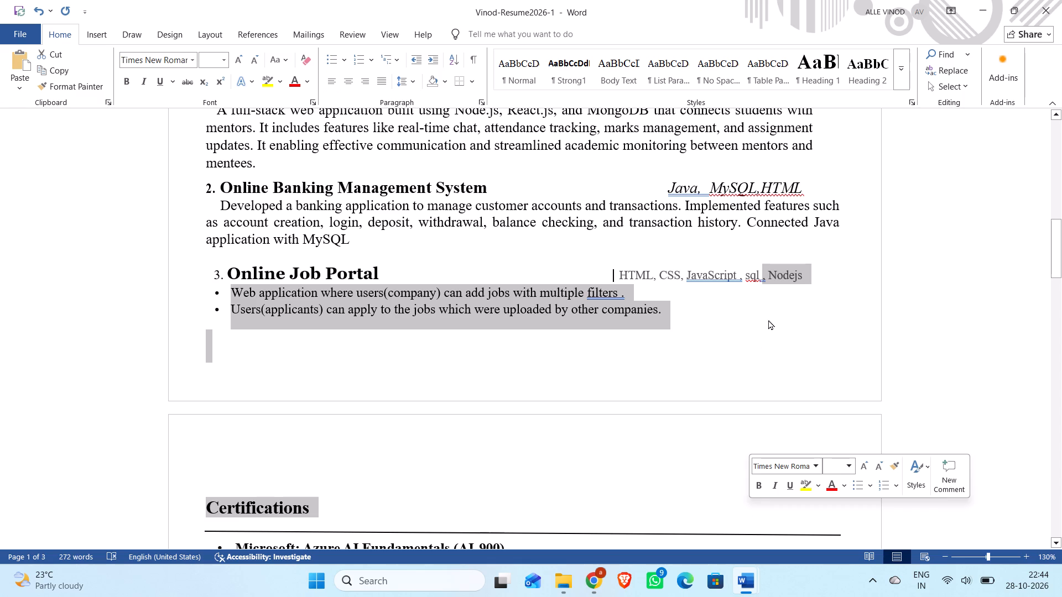
click(764, 274)
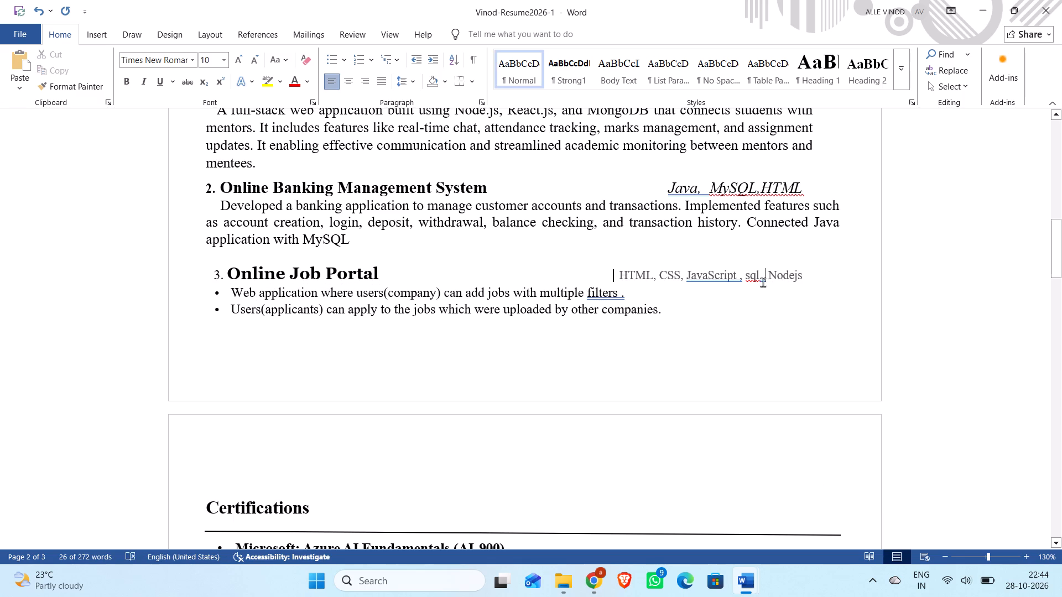
key(BackSpace)
key(BackSpace)
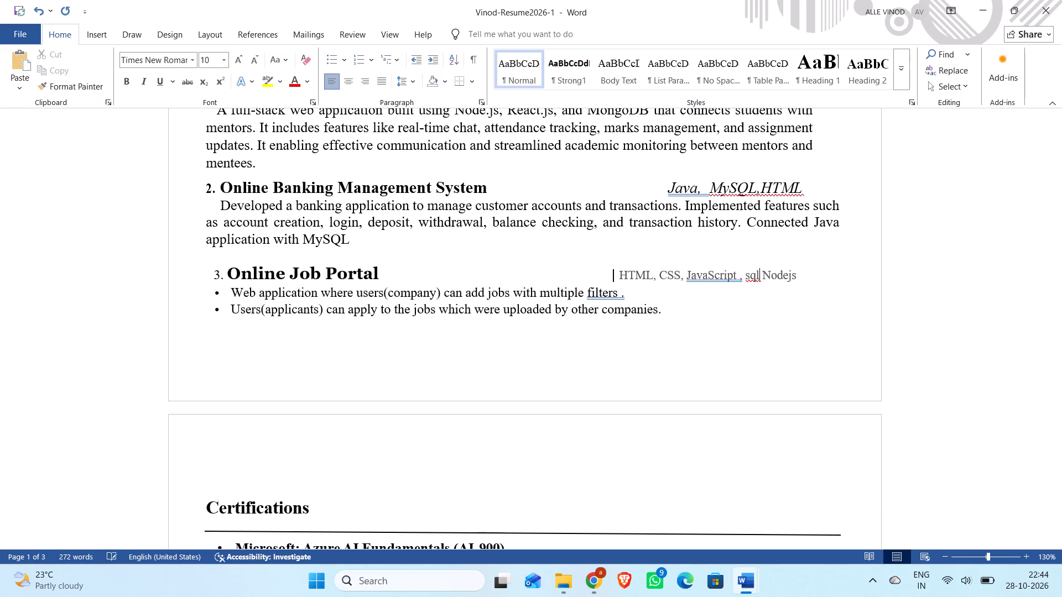
key(BackSpace)
key(BackSpace)
key(BackSpace)
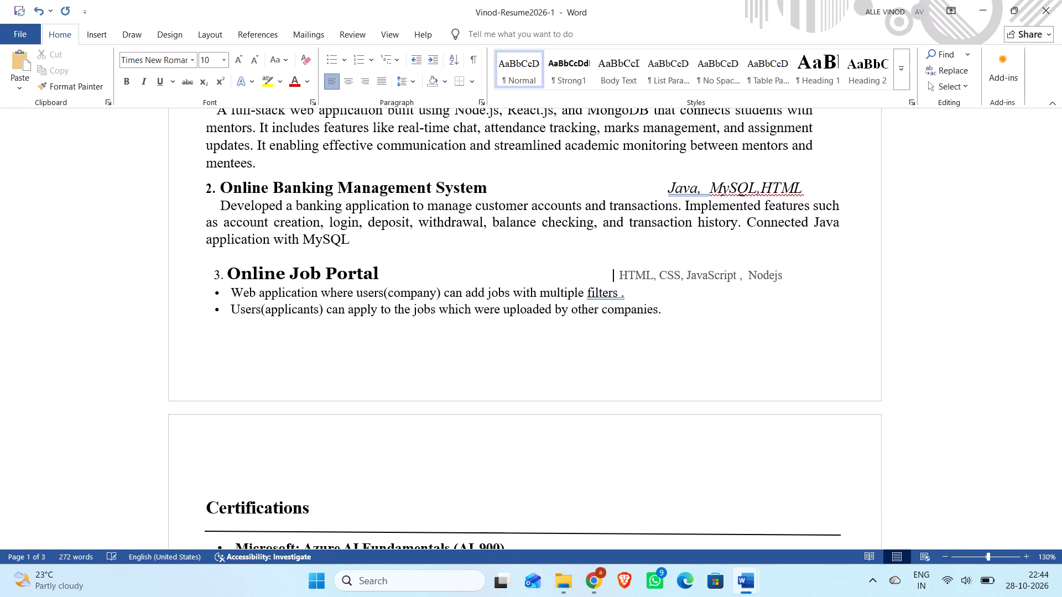
key(shift+s)
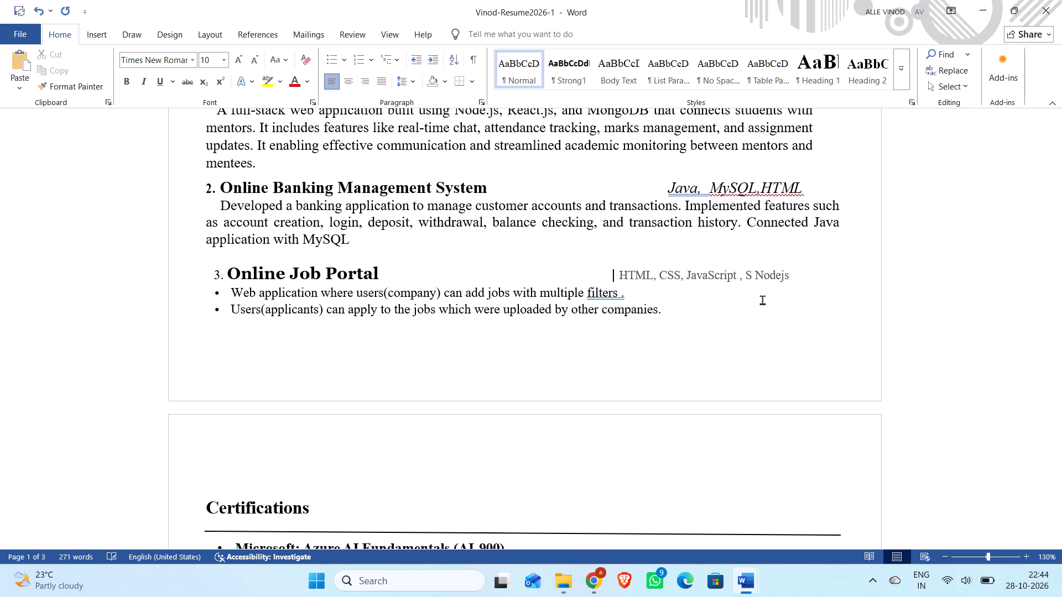
key(shift+q)
key(shift+l)
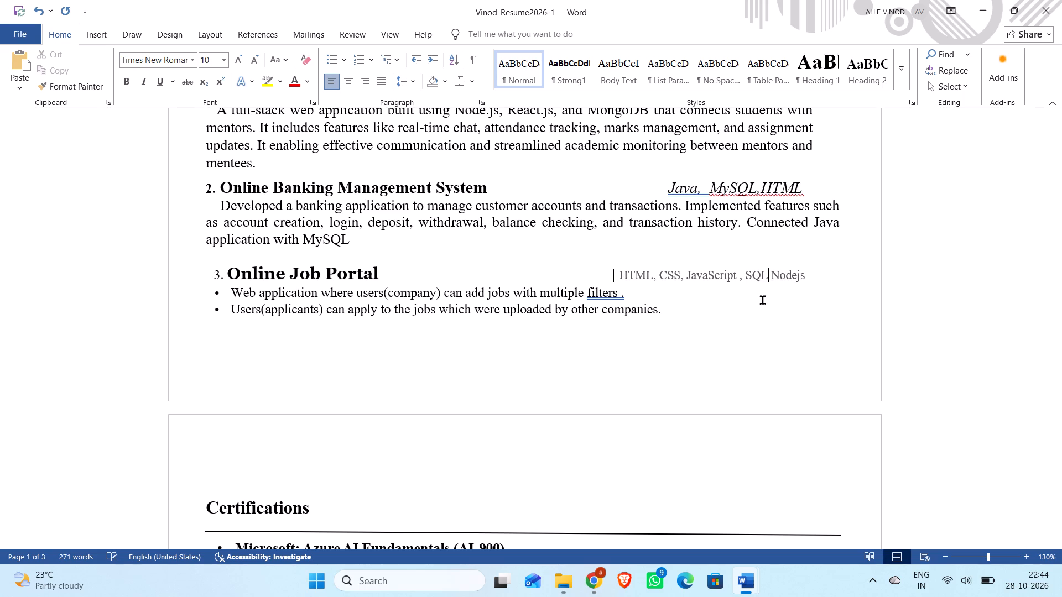
text(,)
key(space)
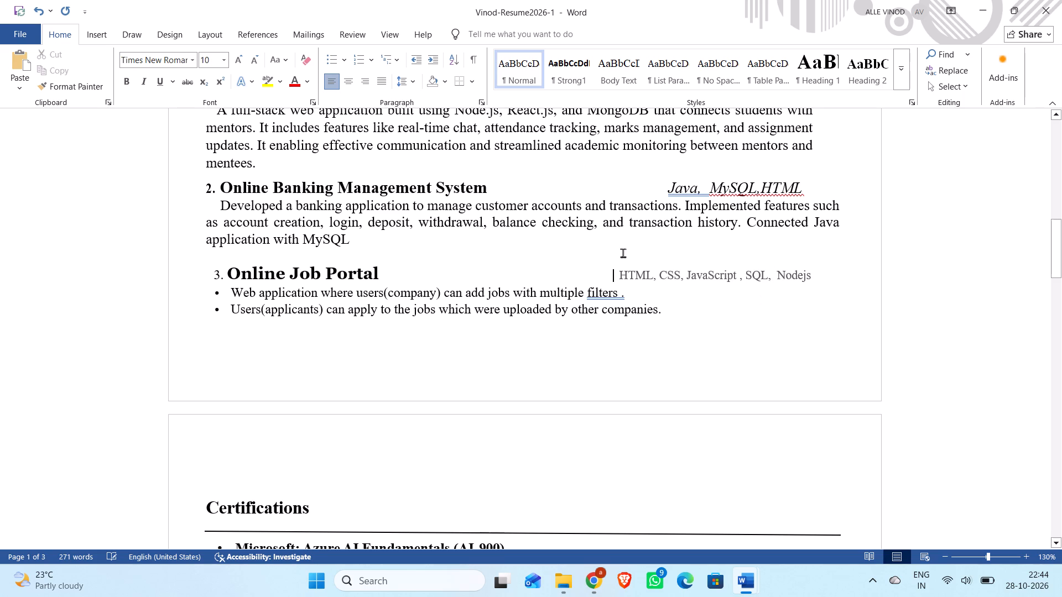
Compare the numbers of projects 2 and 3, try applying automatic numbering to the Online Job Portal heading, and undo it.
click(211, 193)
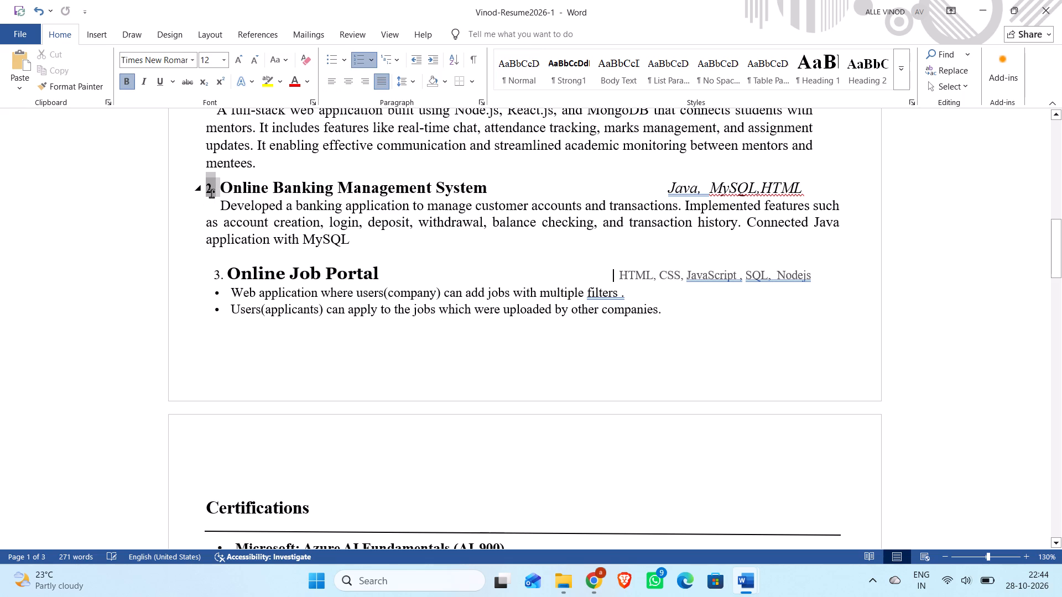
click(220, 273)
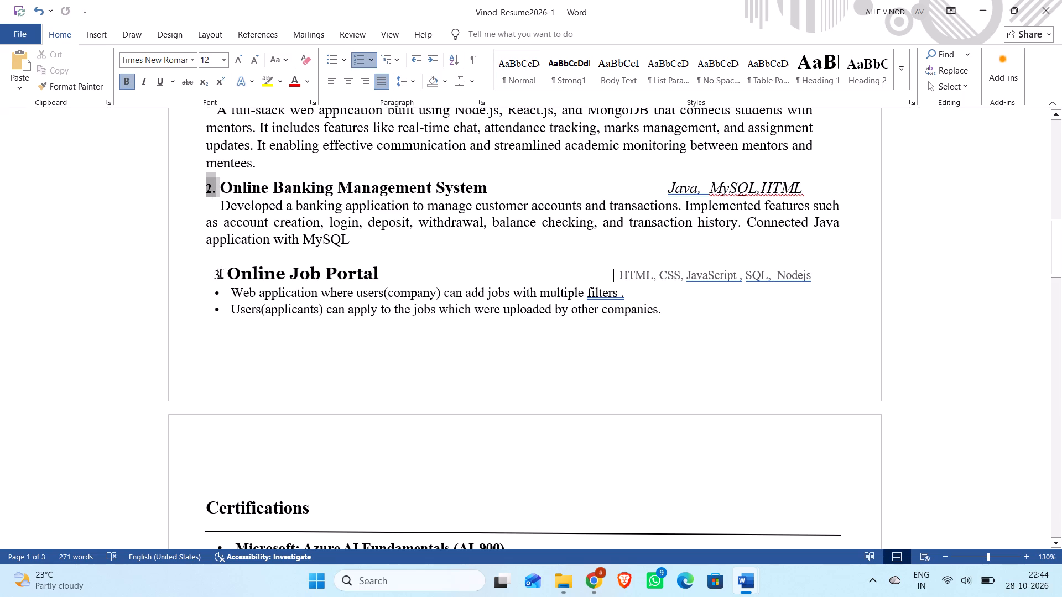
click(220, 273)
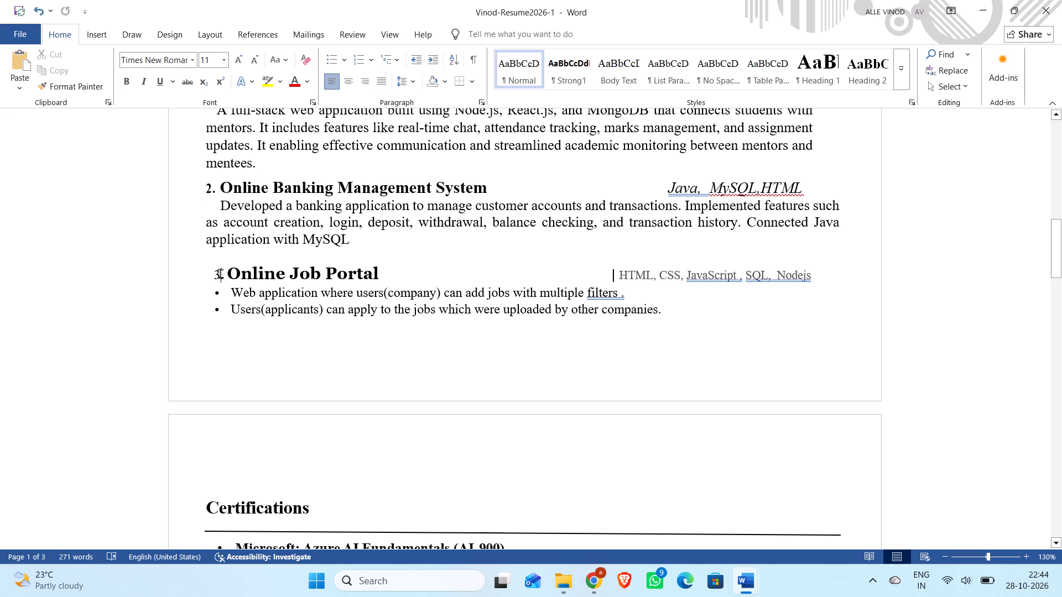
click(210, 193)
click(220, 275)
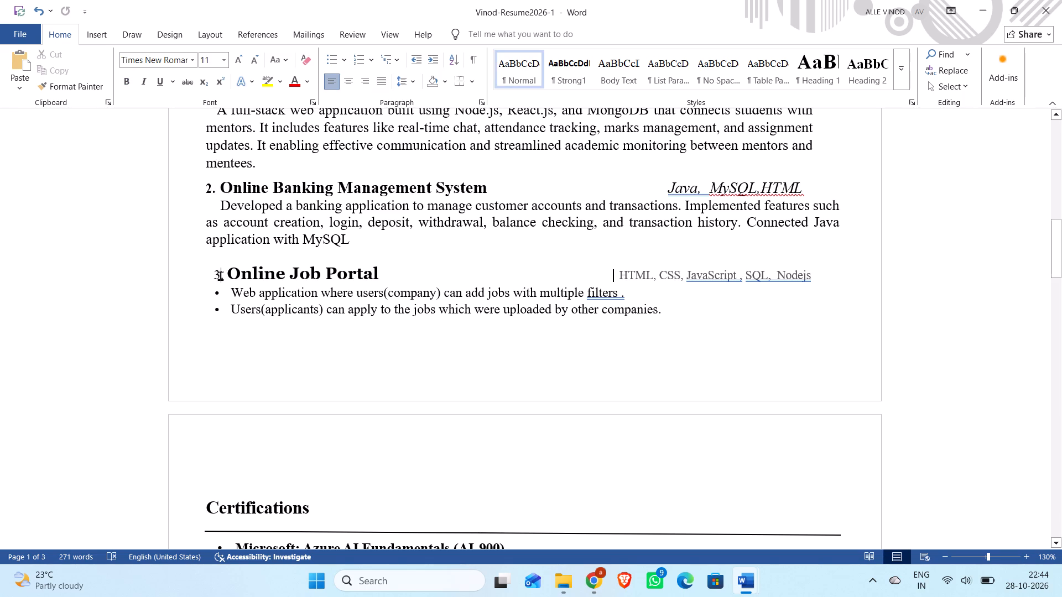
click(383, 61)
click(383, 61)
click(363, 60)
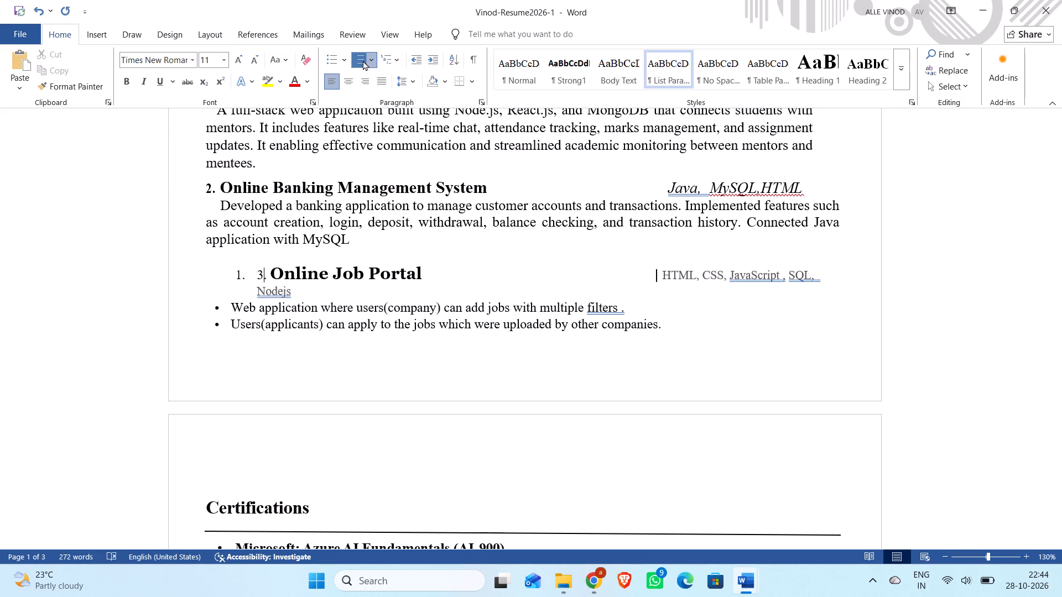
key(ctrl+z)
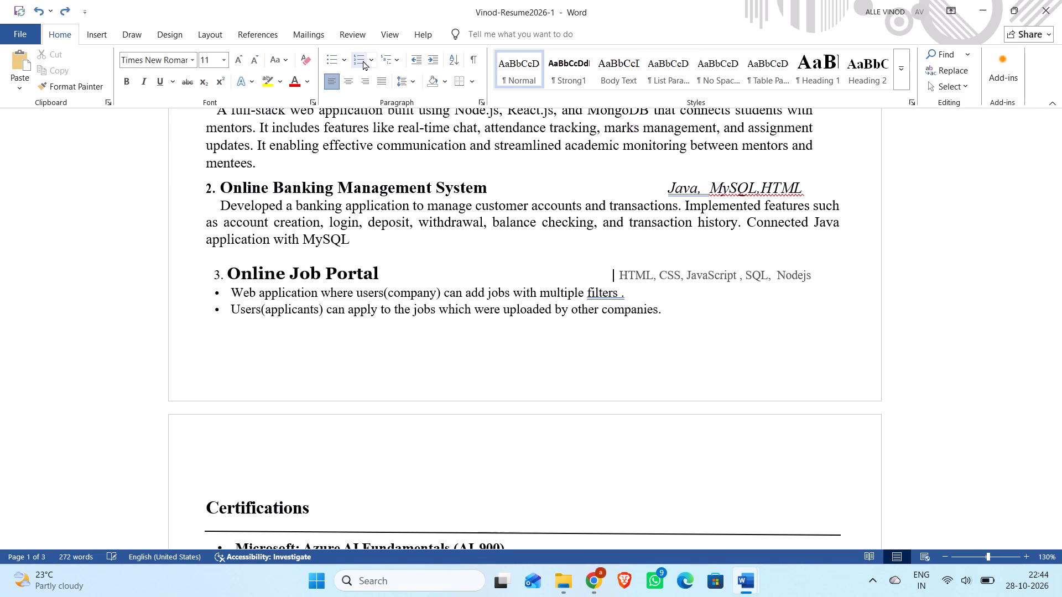
Check the number format applied to the Online Banking Management System heading and try to copy its number.
click(210, 192)
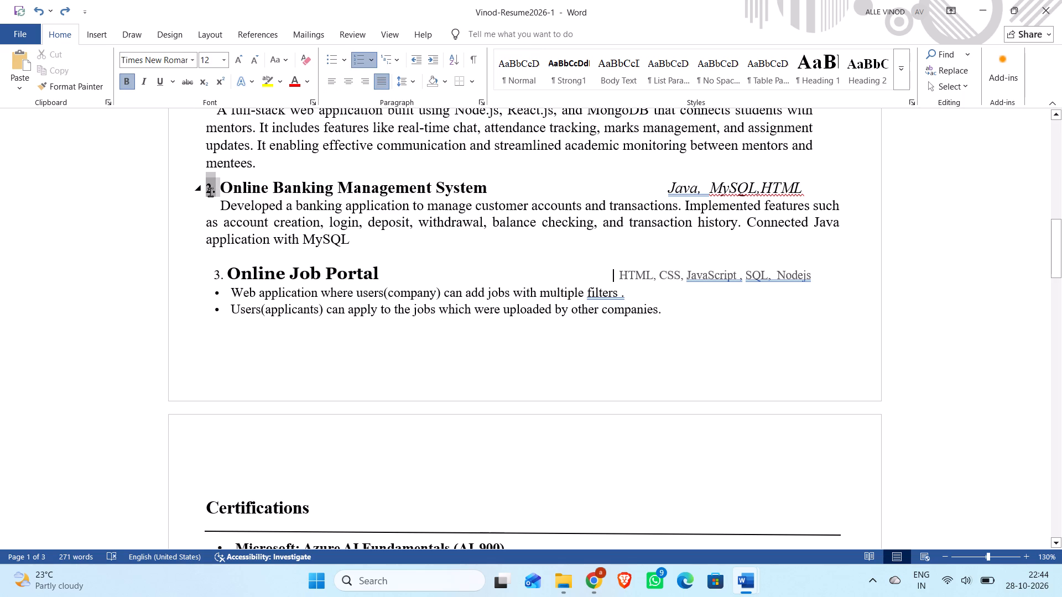
click(368, 60)
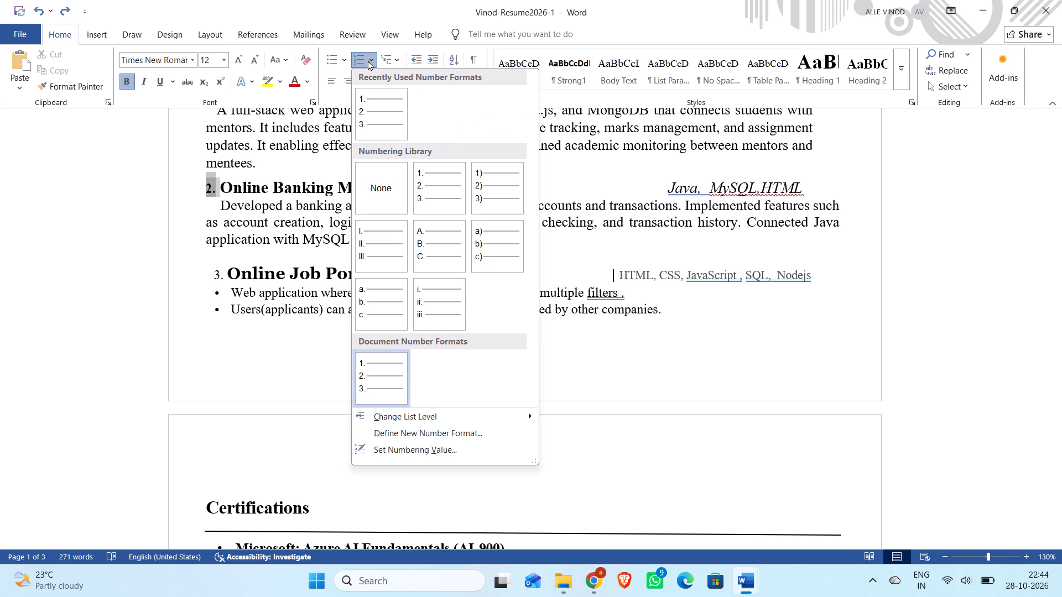
click(368, 60)
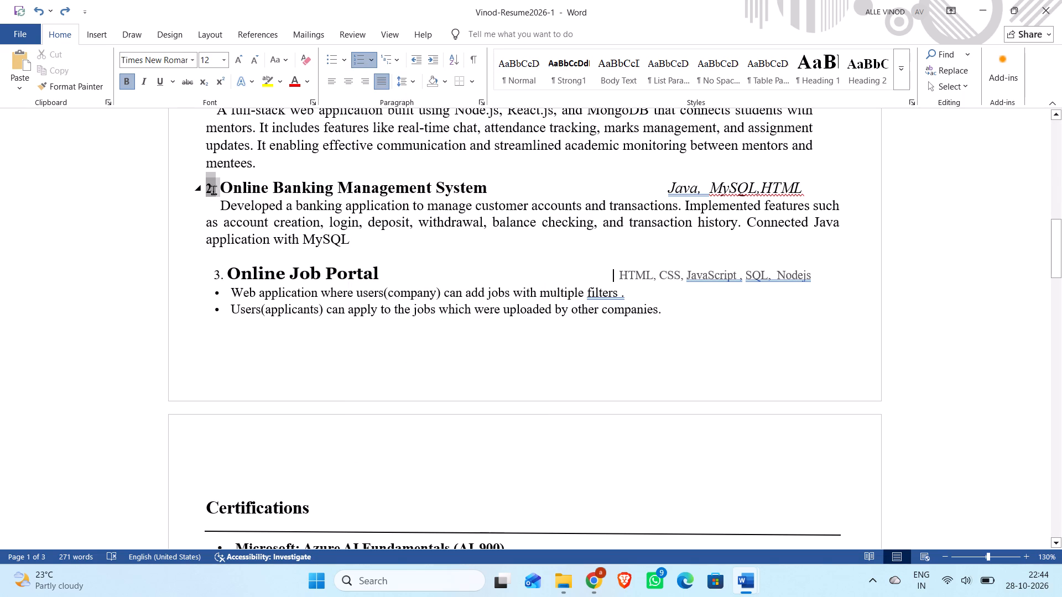
drag(214, 190, 206, 190)
key(ctrl+c)
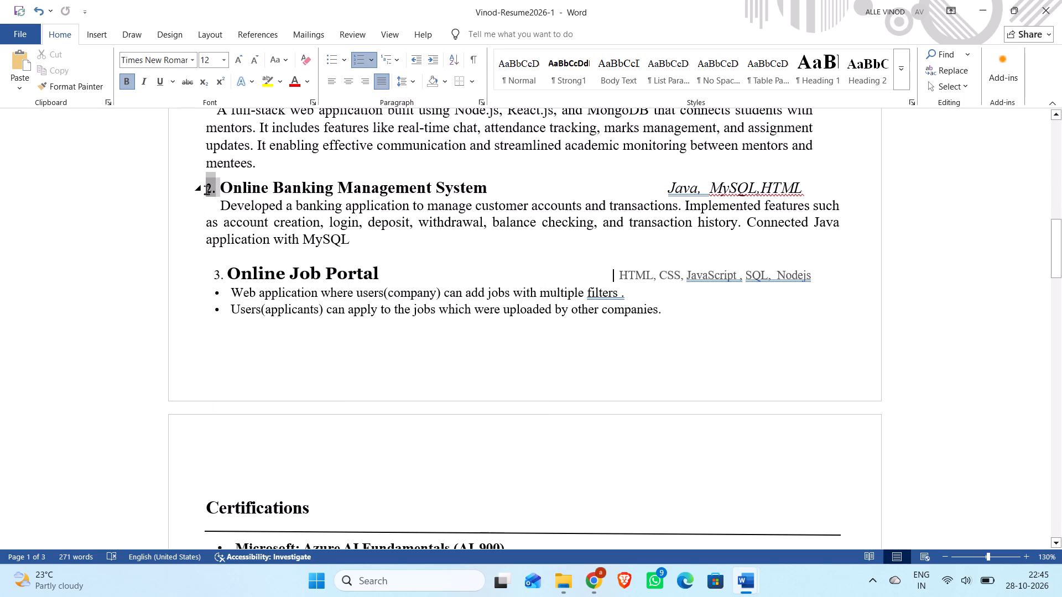
click(206, 190)
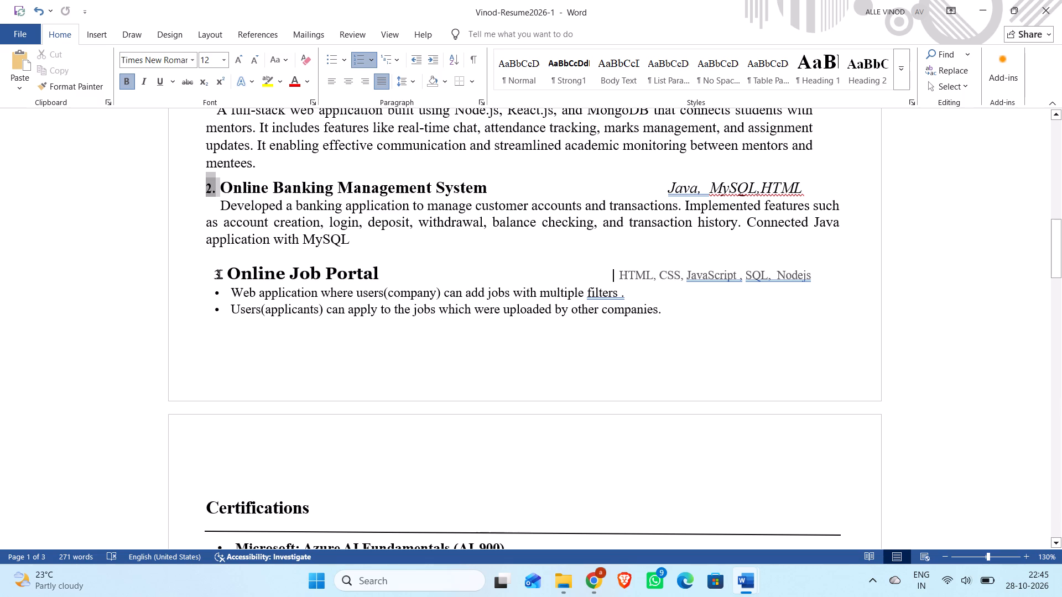
Delete the typed 3 before the Online Job Portal title and reset the leading spaces to the left edge of project 2.
click(222, 274)
key(BackSpace)
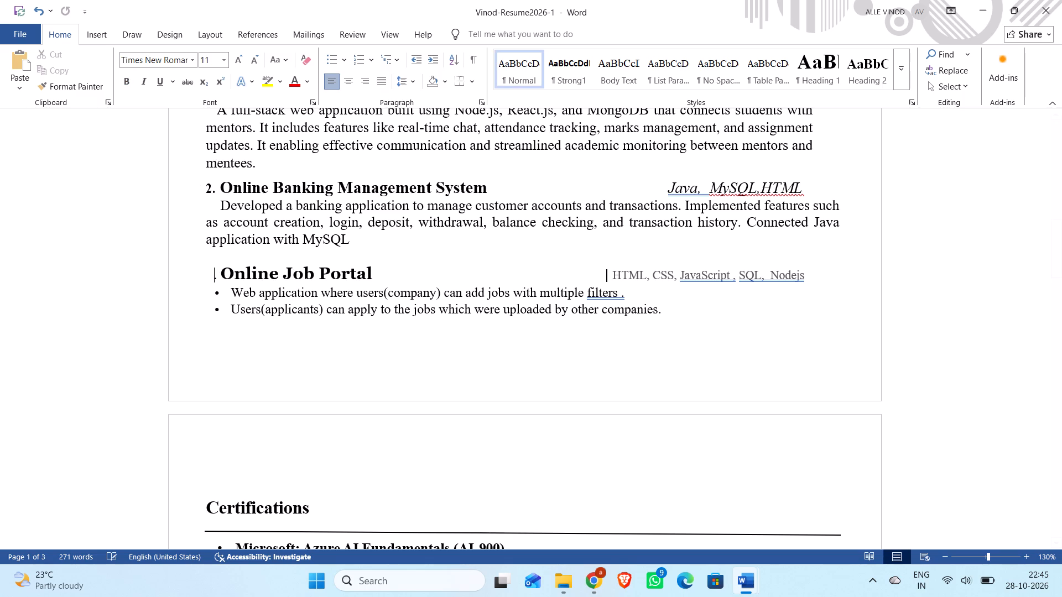
key(BackSpace)
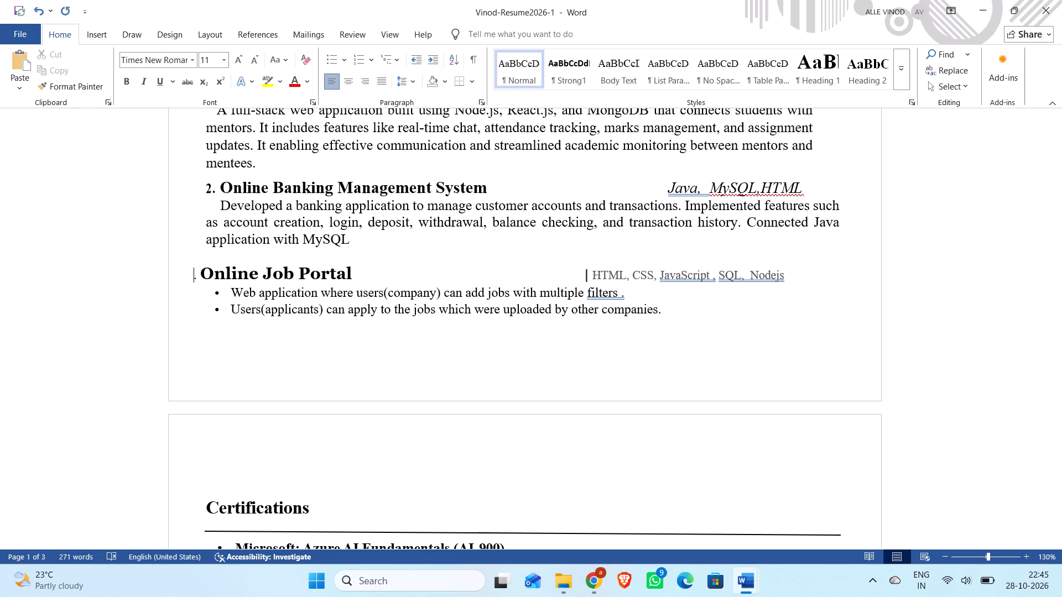
key(space)
key(space)
key(space)
key(space)
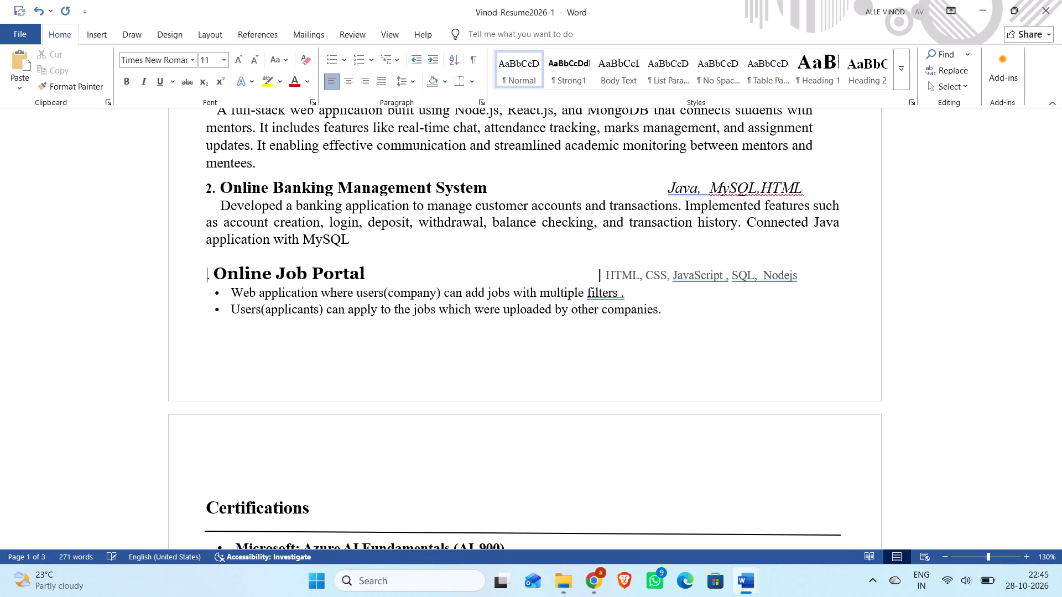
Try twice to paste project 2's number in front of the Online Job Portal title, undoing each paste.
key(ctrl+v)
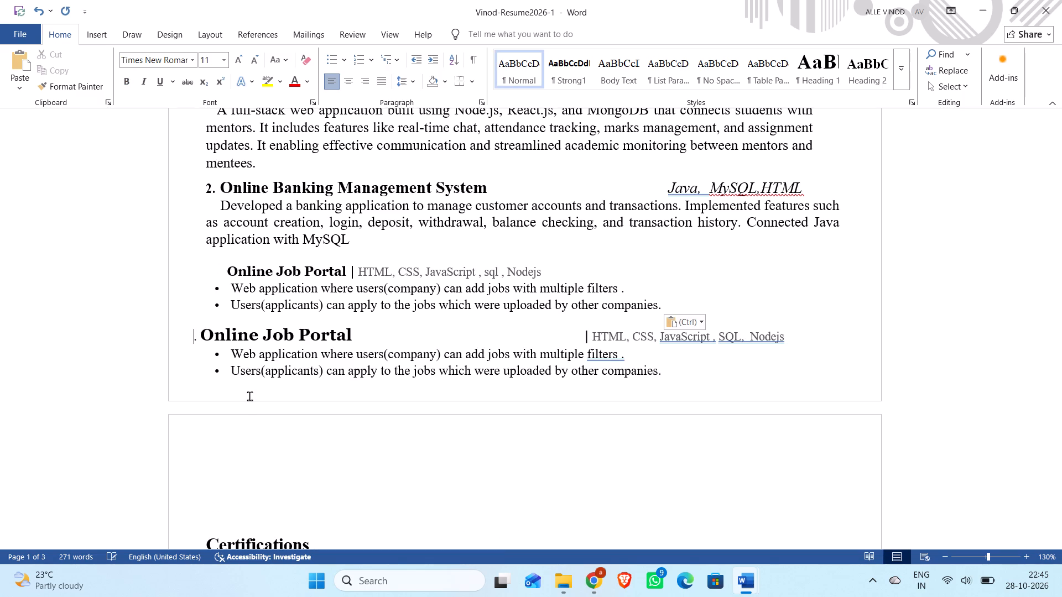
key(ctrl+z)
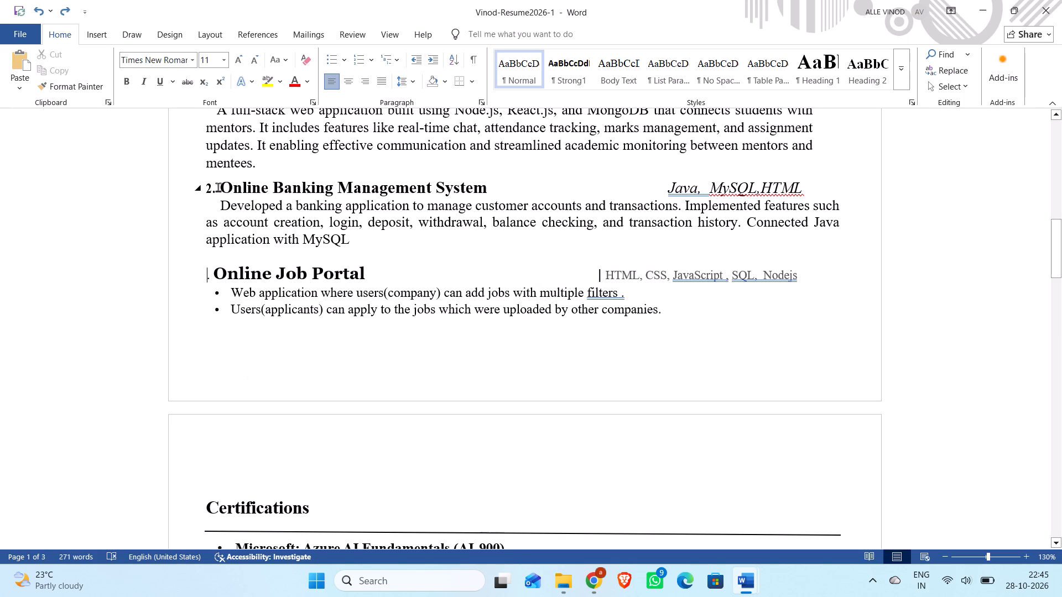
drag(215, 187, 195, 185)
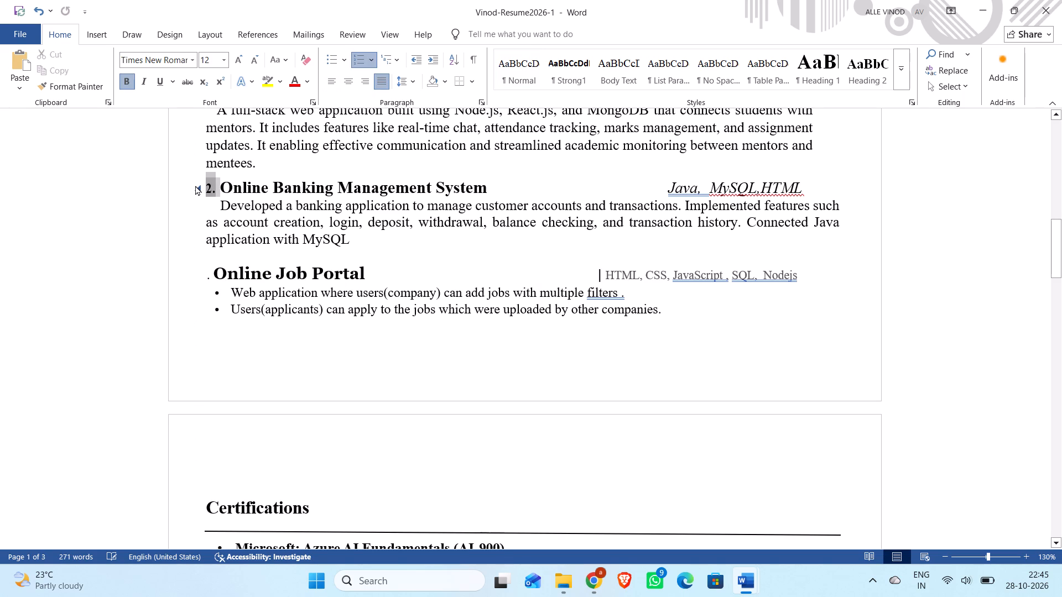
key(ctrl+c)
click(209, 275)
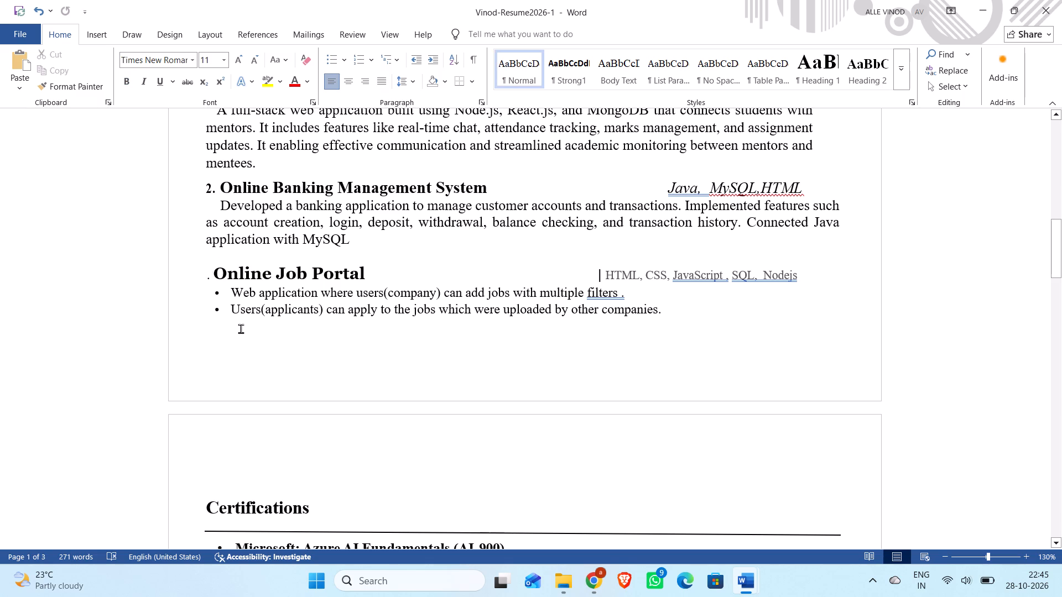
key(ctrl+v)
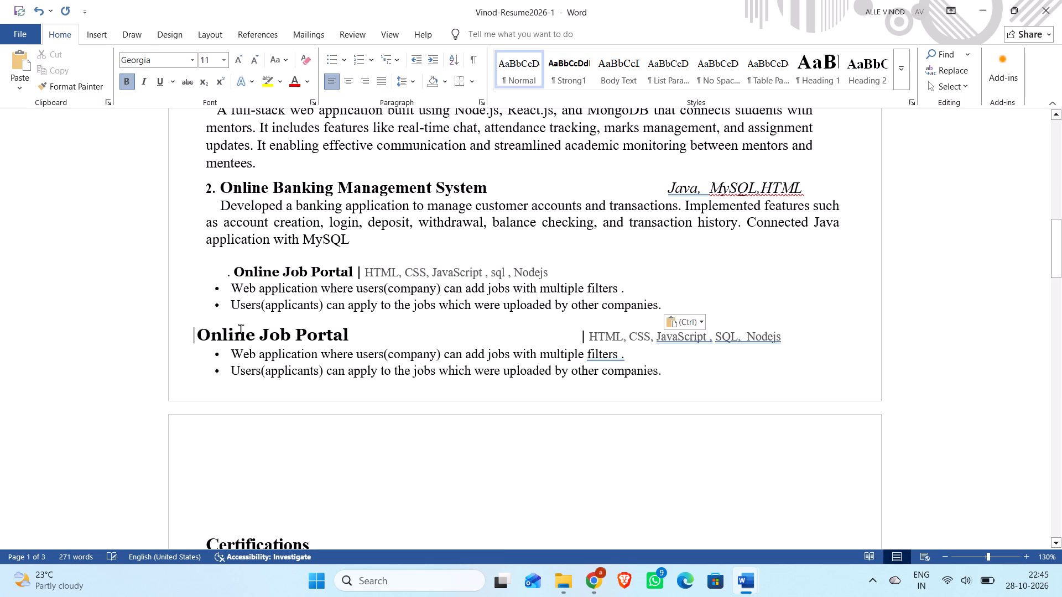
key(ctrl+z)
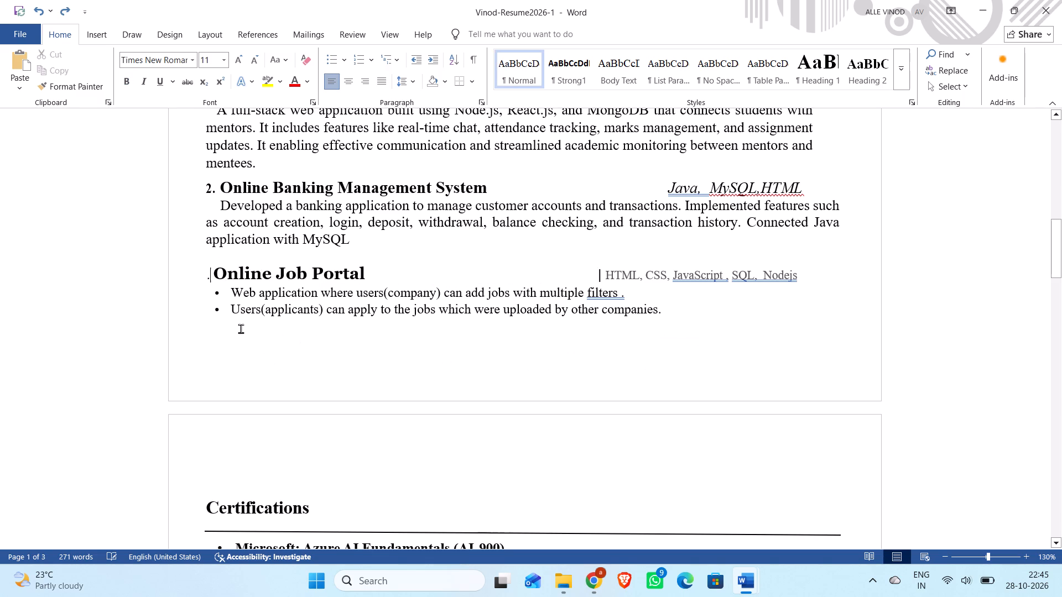
Delete the leftover period before the Online Job Portal title.
key(BackSpace)
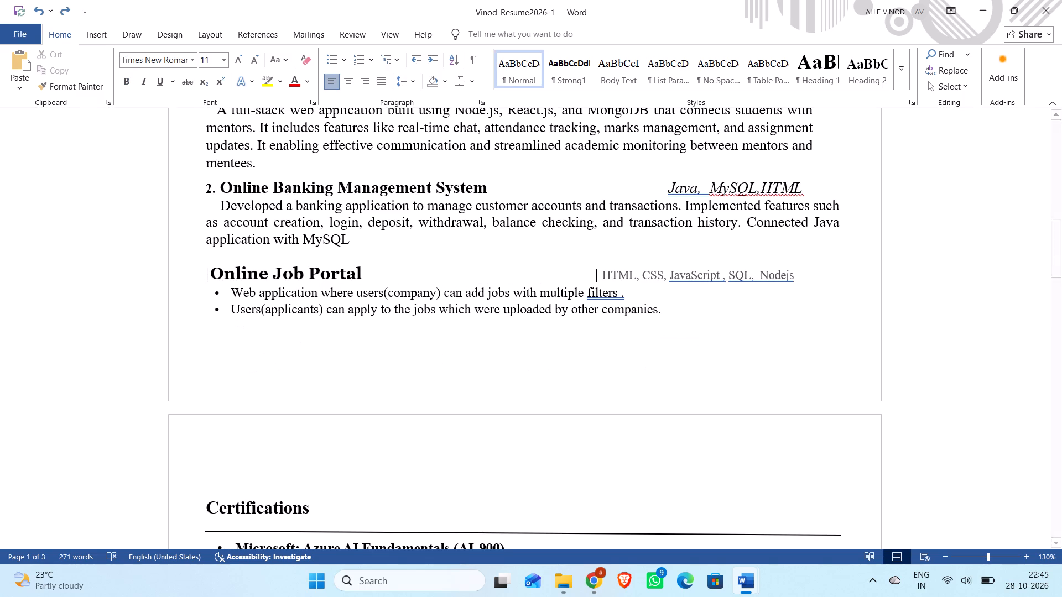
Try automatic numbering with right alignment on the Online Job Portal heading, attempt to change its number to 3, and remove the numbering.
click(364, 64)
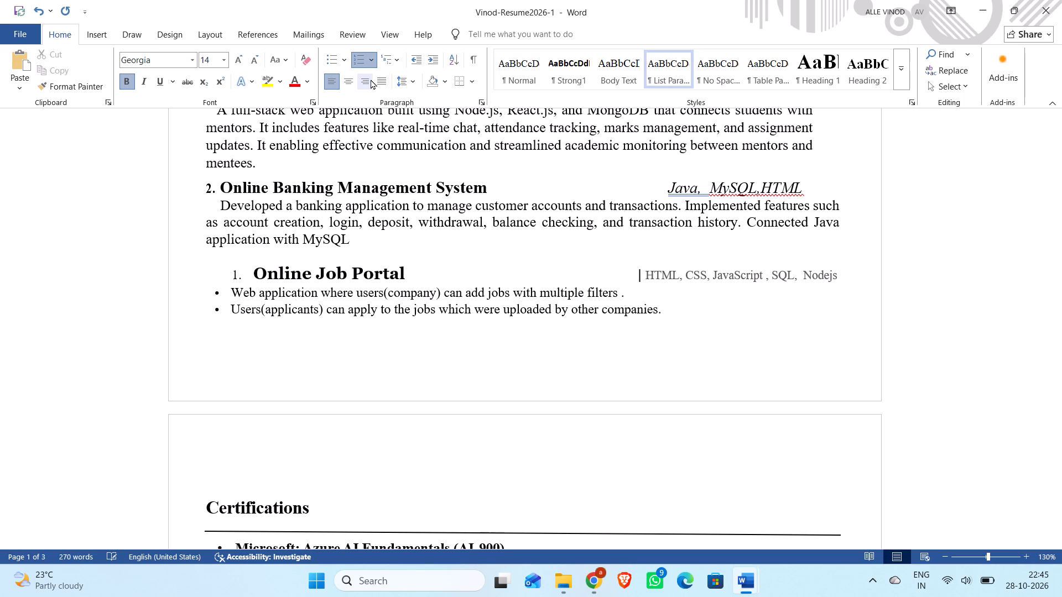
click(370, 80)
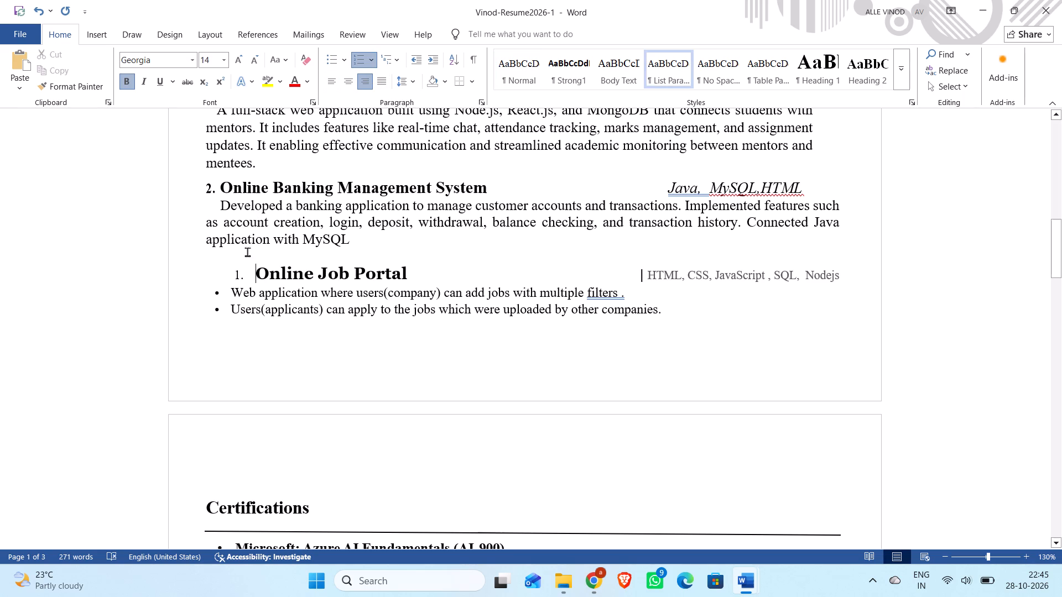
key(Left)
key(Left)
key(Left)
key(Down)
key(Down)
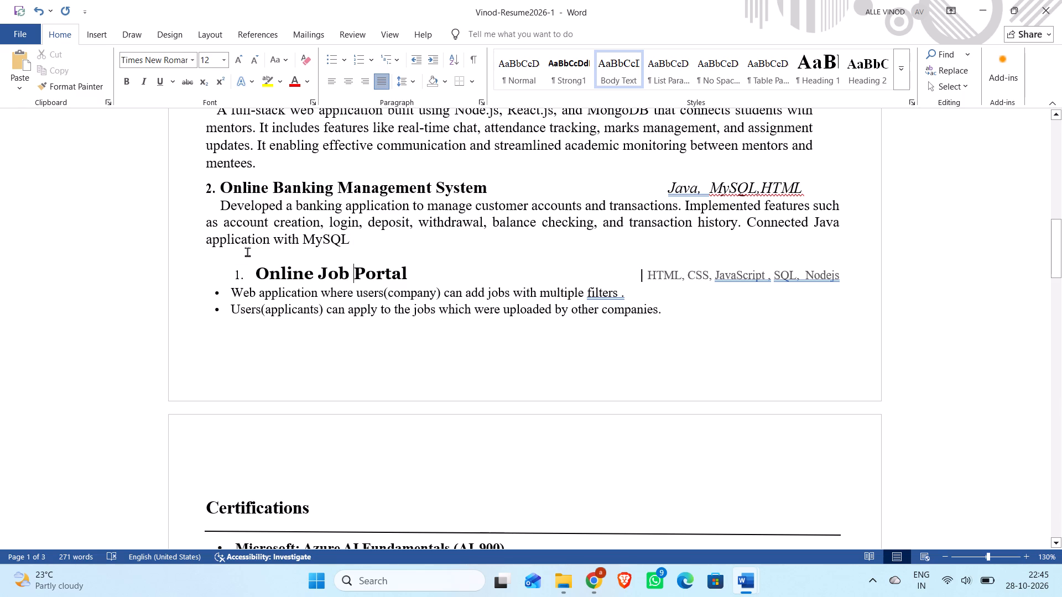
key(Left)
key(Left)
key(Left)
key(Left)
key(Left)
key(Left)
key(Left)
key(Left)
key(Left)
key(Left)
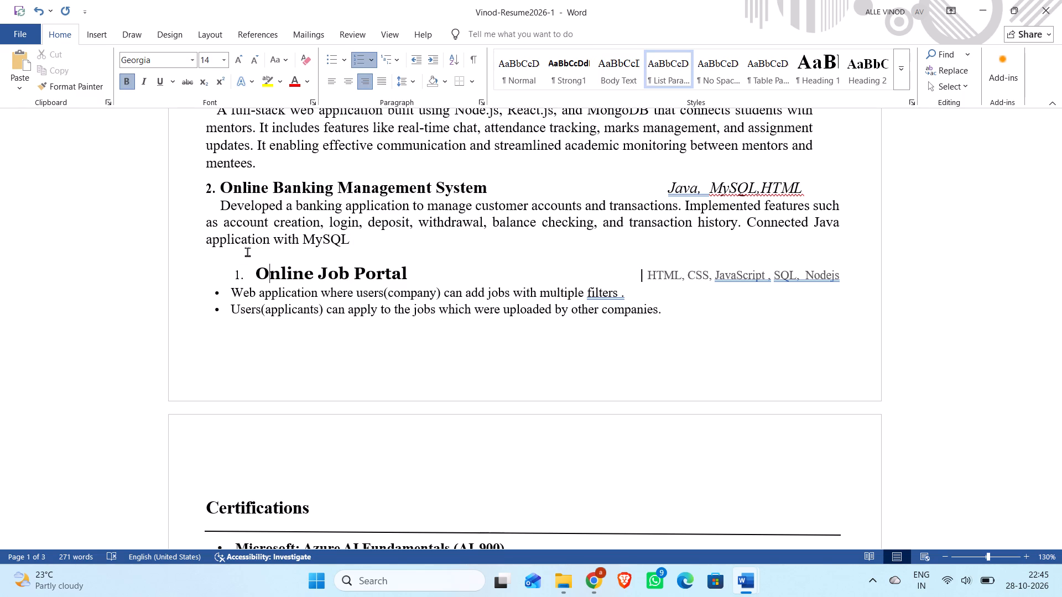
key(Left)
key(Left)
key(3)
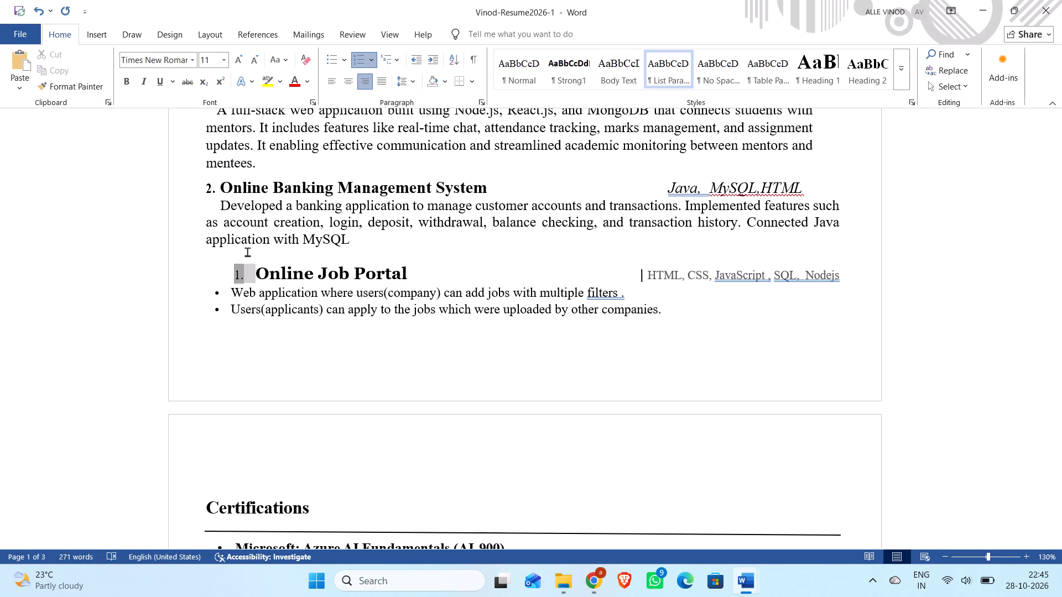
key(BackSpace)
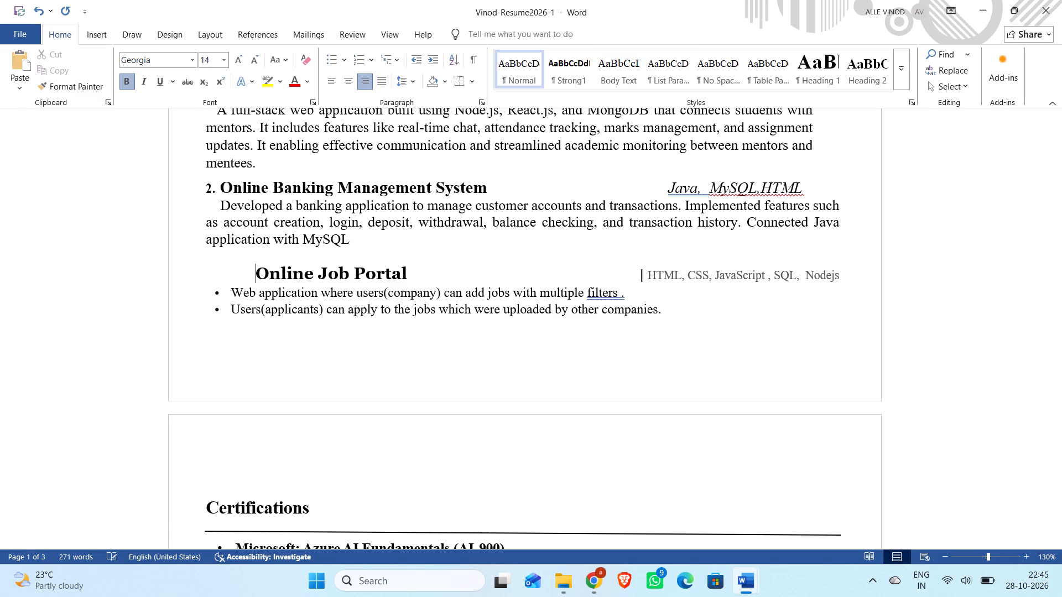
Remove the indent before the Online Job Portal title and insert leading spaces so it lines up with project 2's title.
key(space)
key(space)
key(Left)
key(Left)
key(Left)
key(Left)
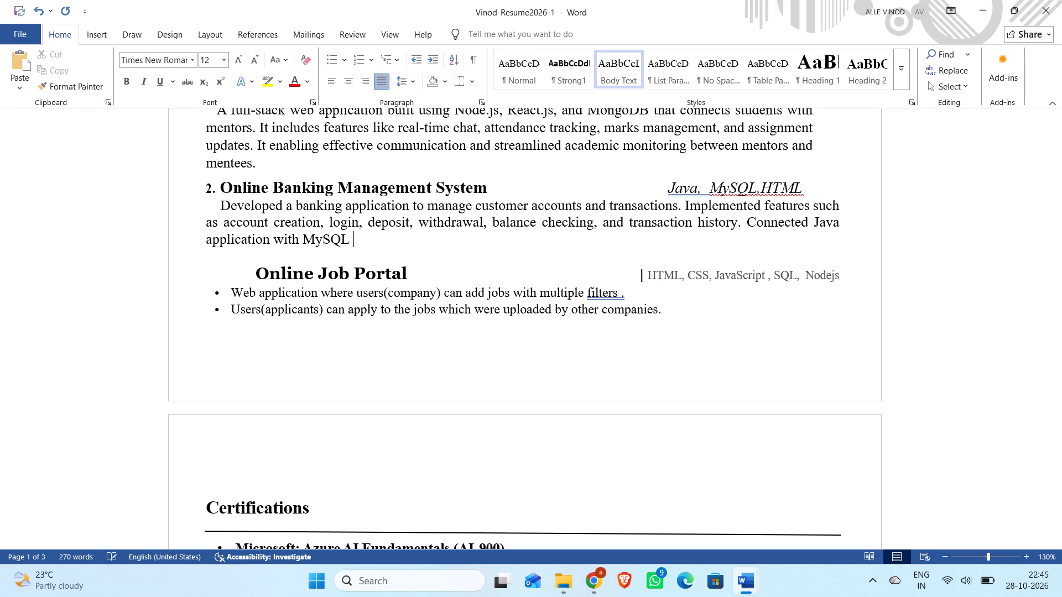
key(Right)
key(Right)
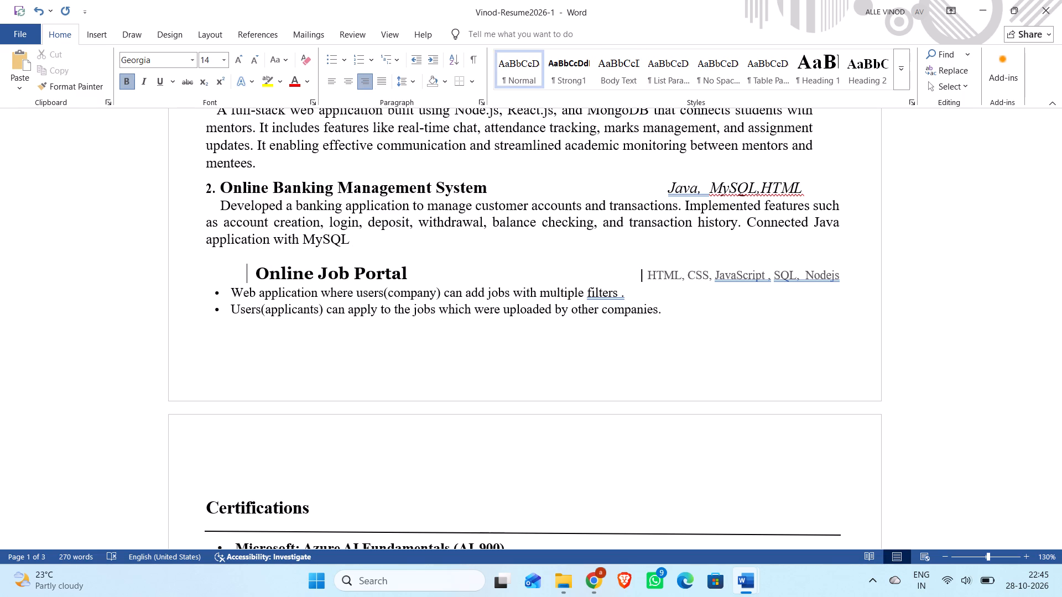
key(BackSpace)
key(BackSpace)
key(BackSpace)
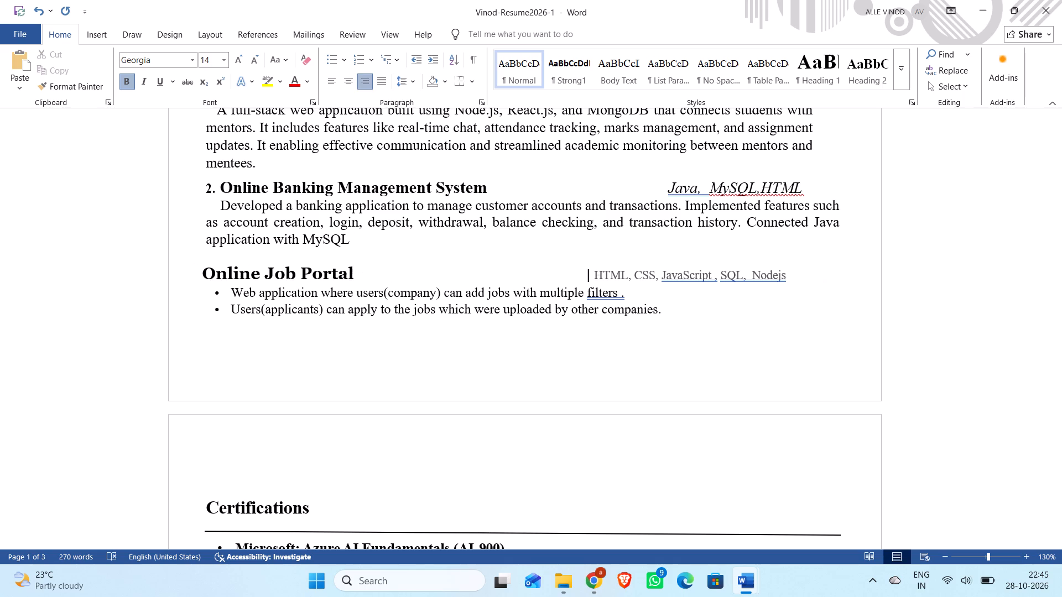
key(space)
key(space)
key(space)
key(space)
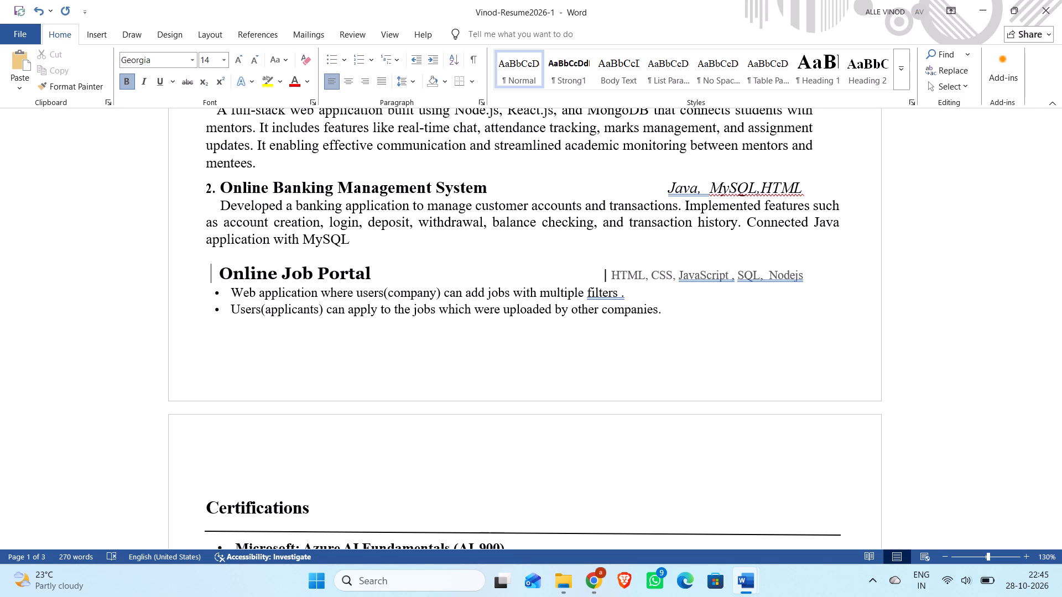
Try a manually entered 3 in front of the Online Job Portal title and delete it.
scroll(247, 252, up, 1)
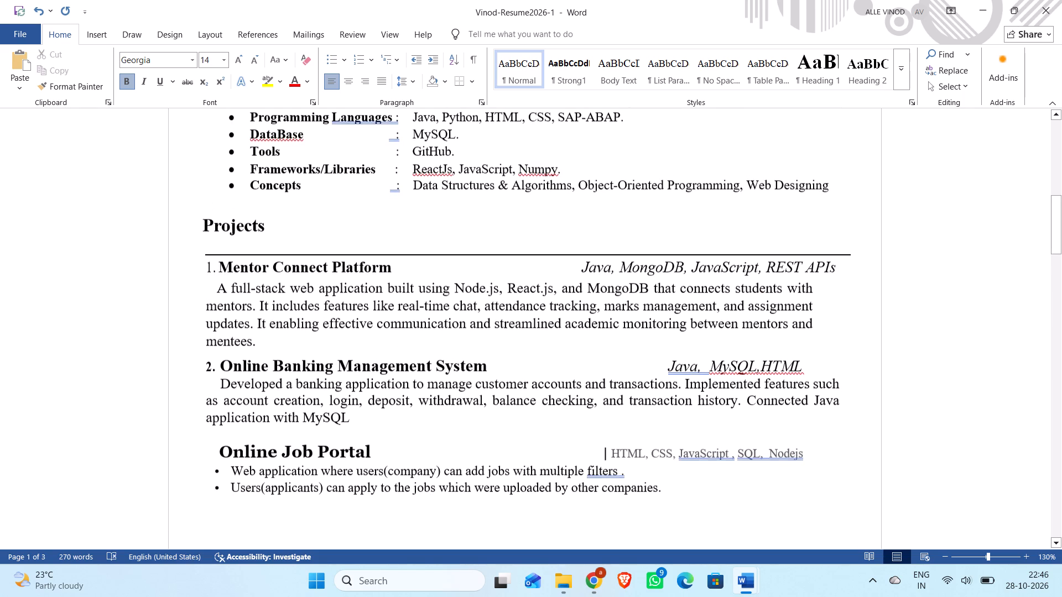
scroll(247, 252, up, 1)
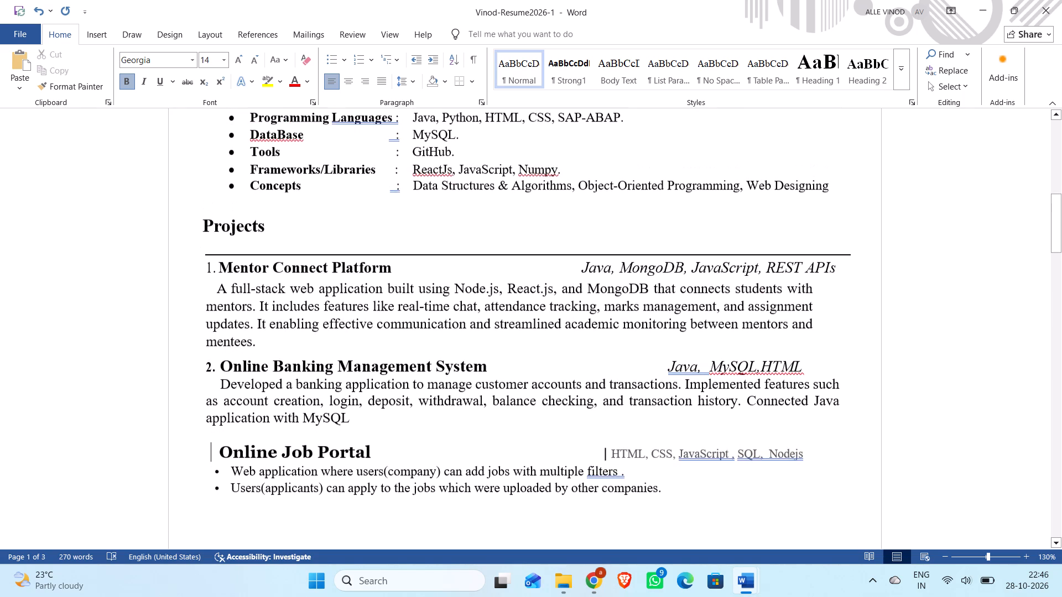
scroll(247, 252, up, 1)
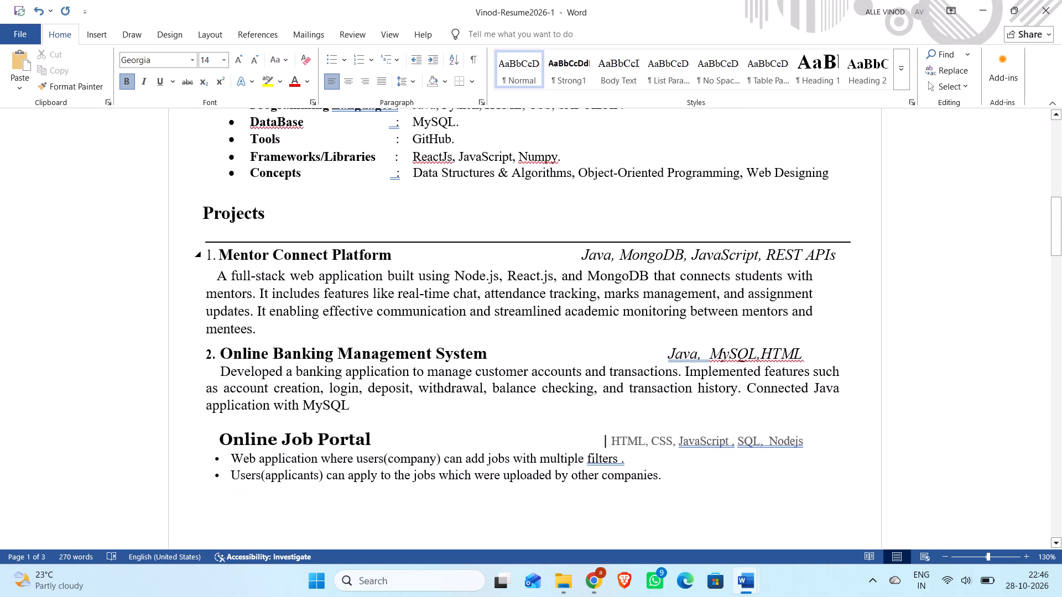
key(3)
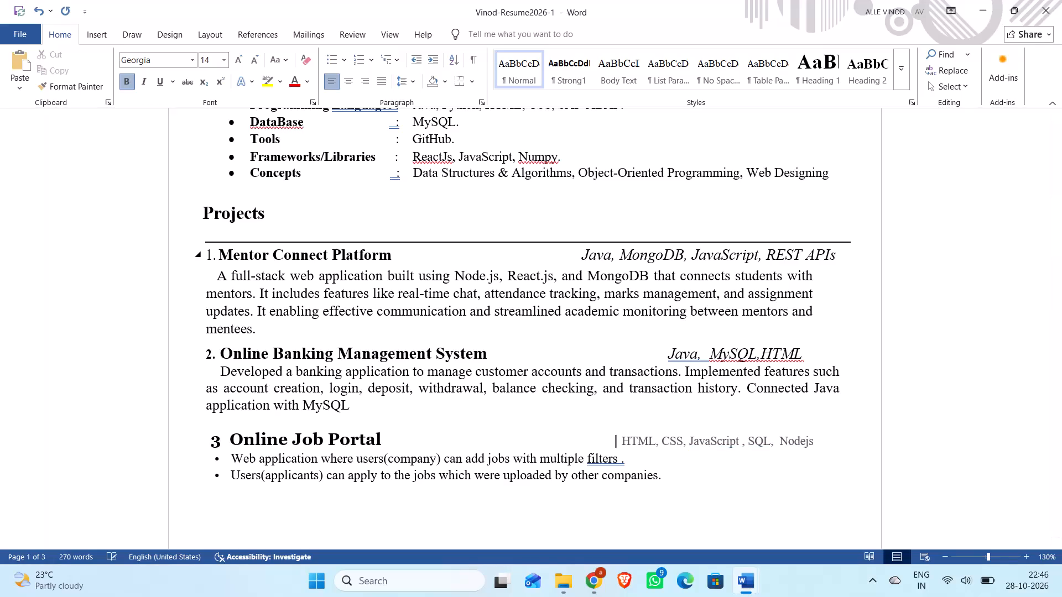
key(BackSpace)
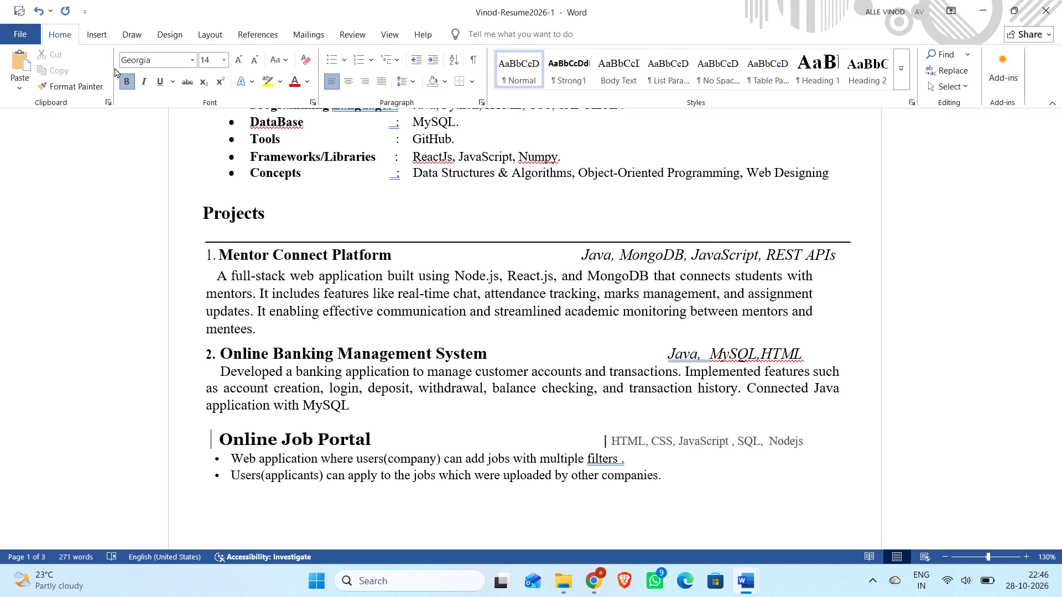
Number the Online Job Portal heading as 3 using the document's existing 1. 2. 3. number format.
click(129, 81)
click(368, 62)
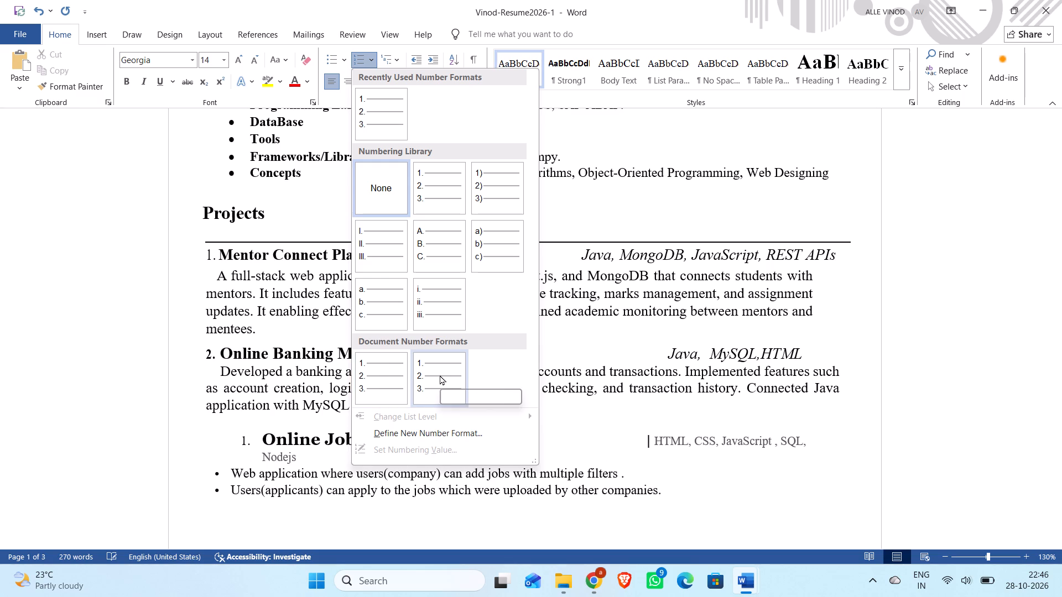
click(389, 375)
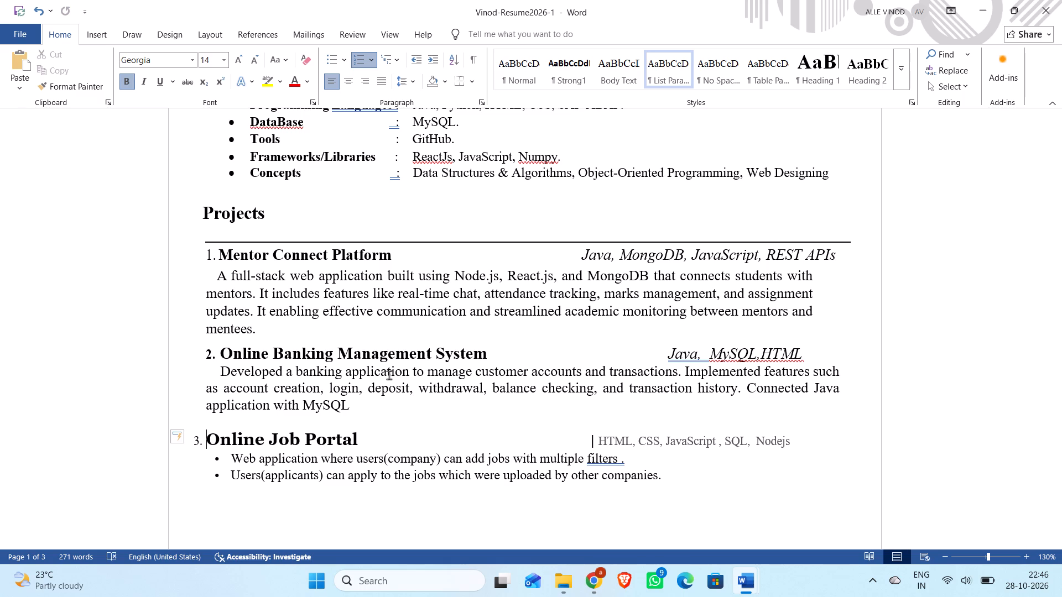
Remove the automatic number and indent from the Online Banking Management System heading, then try a manually entered 2. and delete it.
click(215, 259)
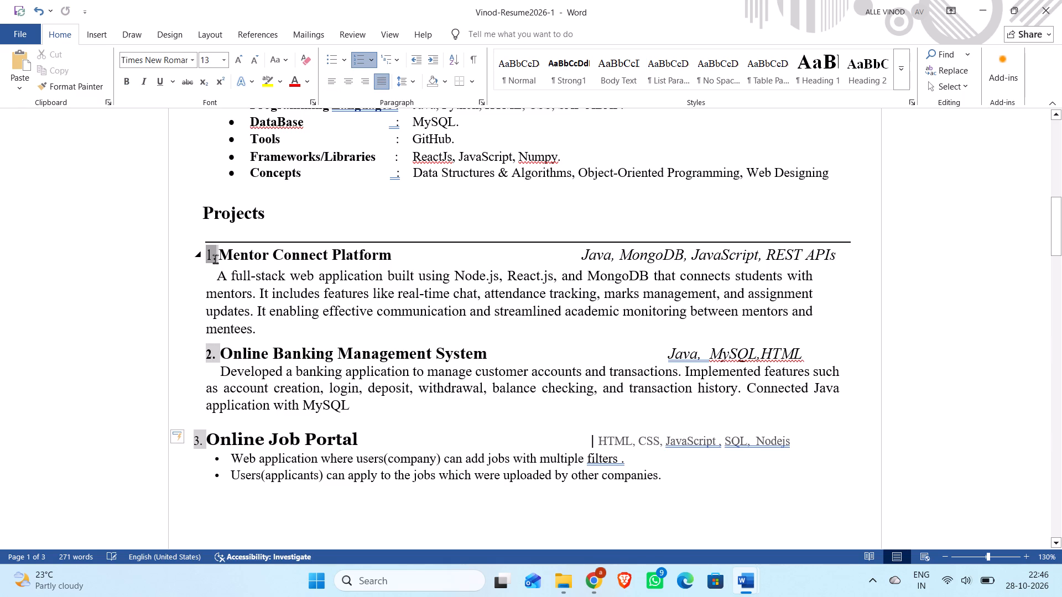
click(213, 357)
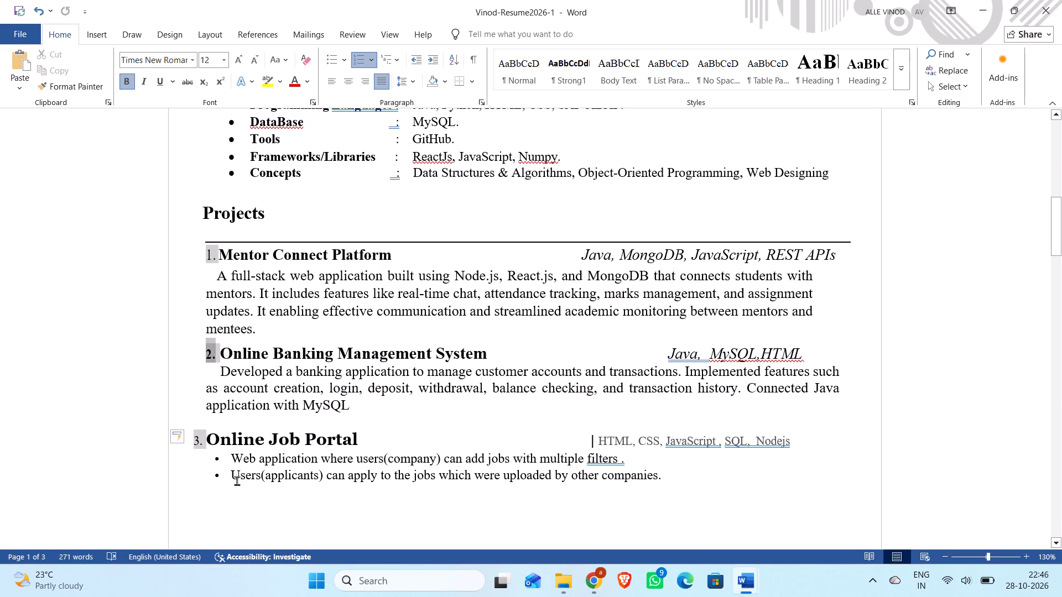
key(BackSpace)
key(2)
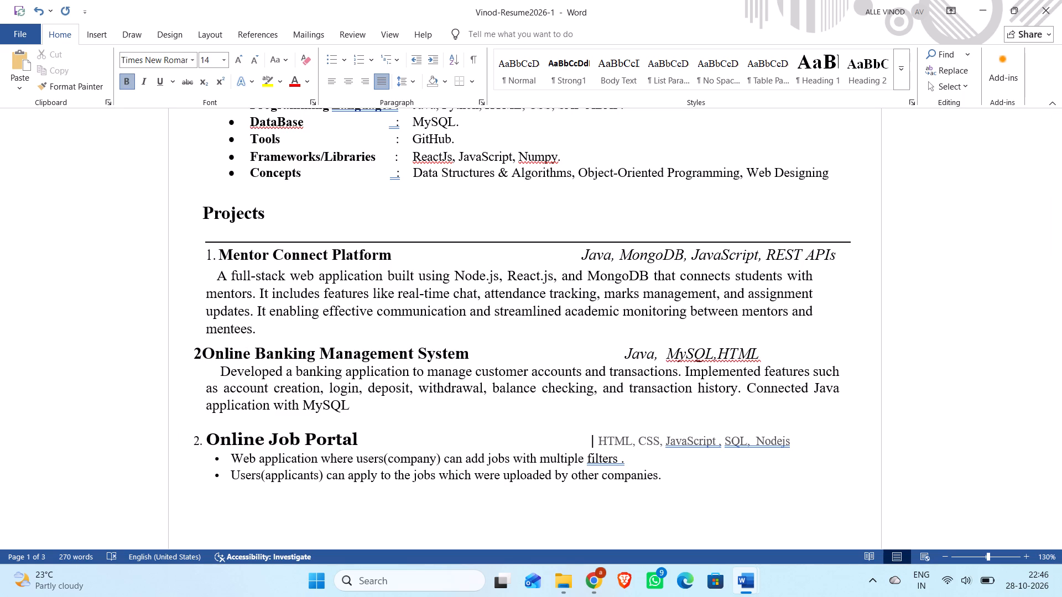
key(period)
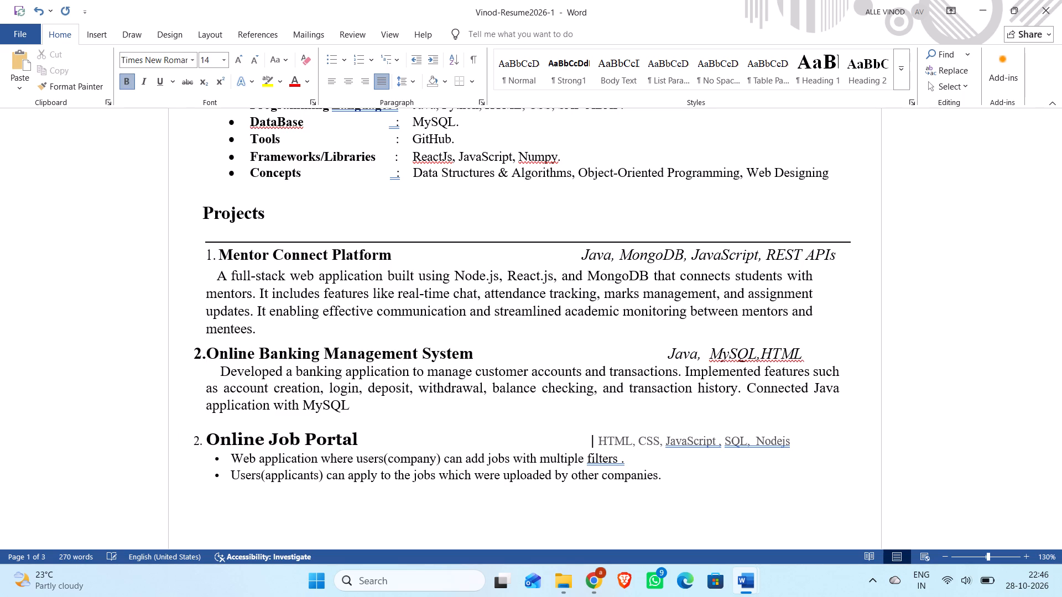
key(BackSpace)
key(BackSpace)
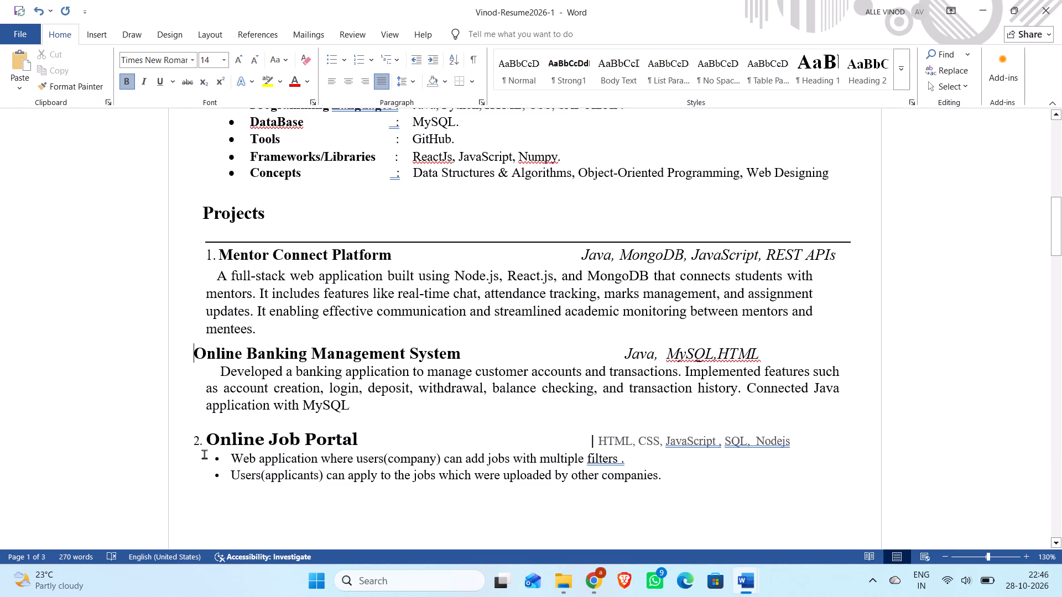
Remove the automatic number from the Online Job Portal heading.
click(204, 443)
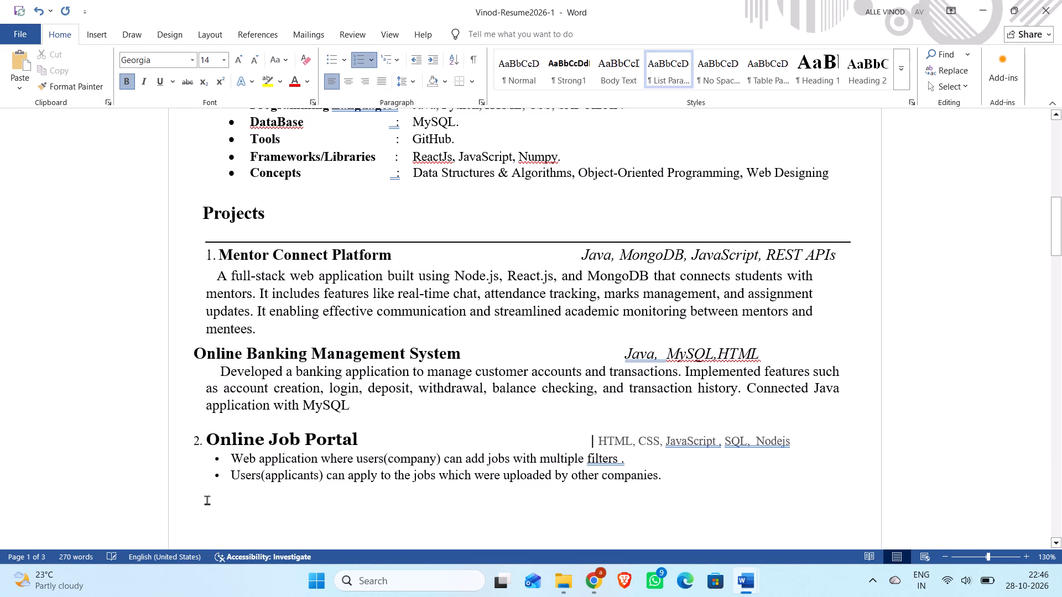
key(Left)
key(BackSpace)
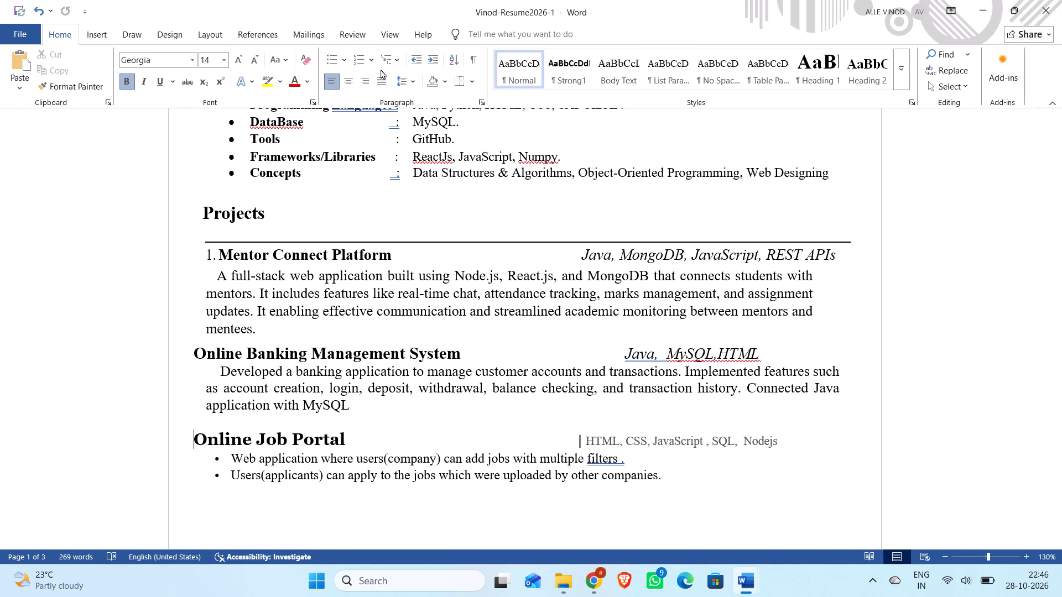
Justify the Online Job Portal heading after trying numbering with right alignment, and remove its numbering again.
click(362, 60)
click(362, 82)
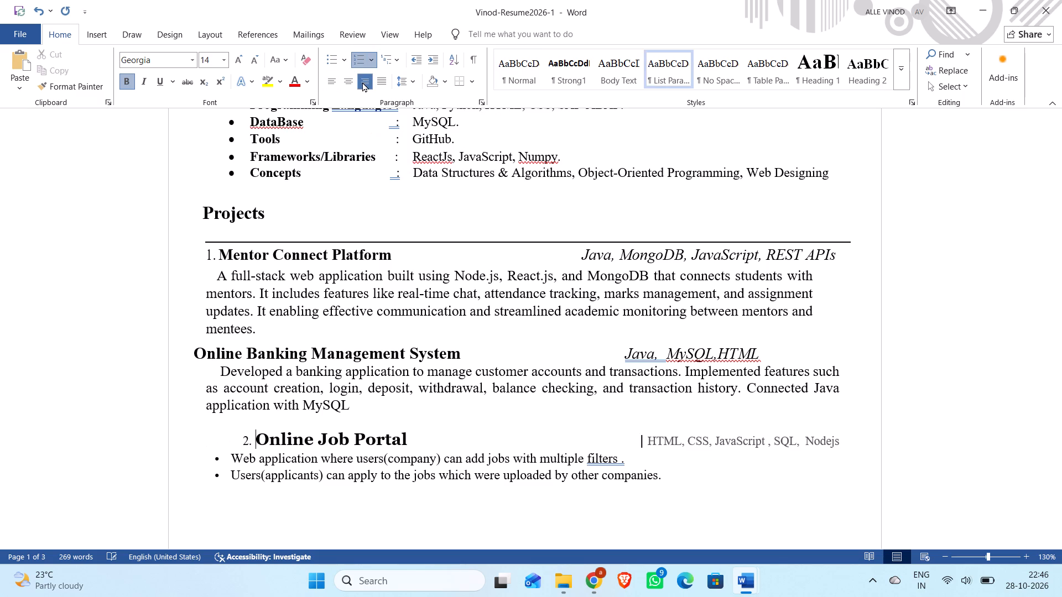
click(377, 84)
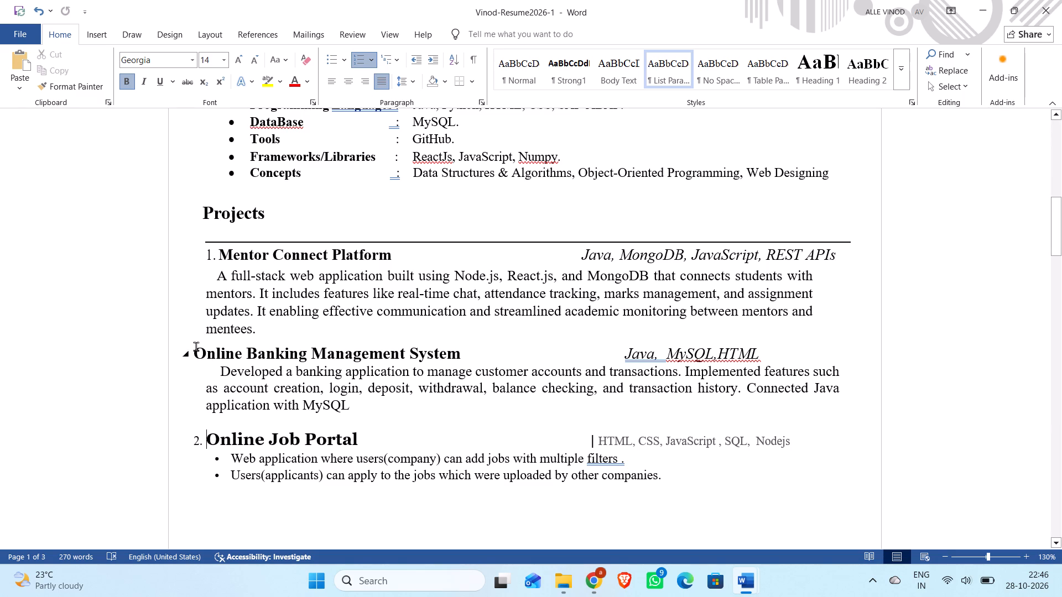
key(BackSpace)
key(BackSpace)
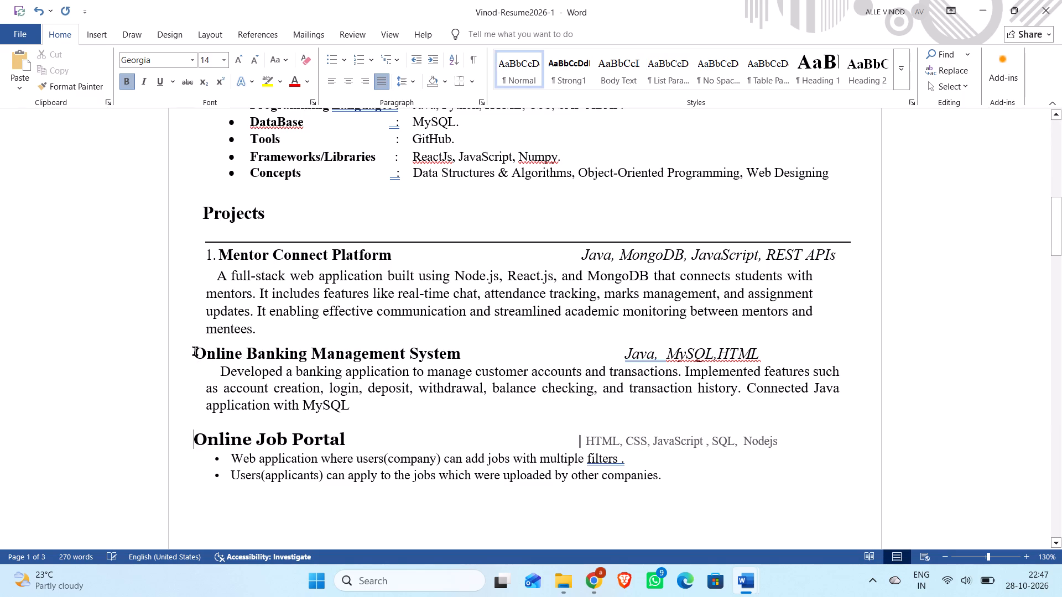
Apply automatic numbering to the Online Banking Management System and Online Job Portal headings as 2 and 3.
click(194, 350)
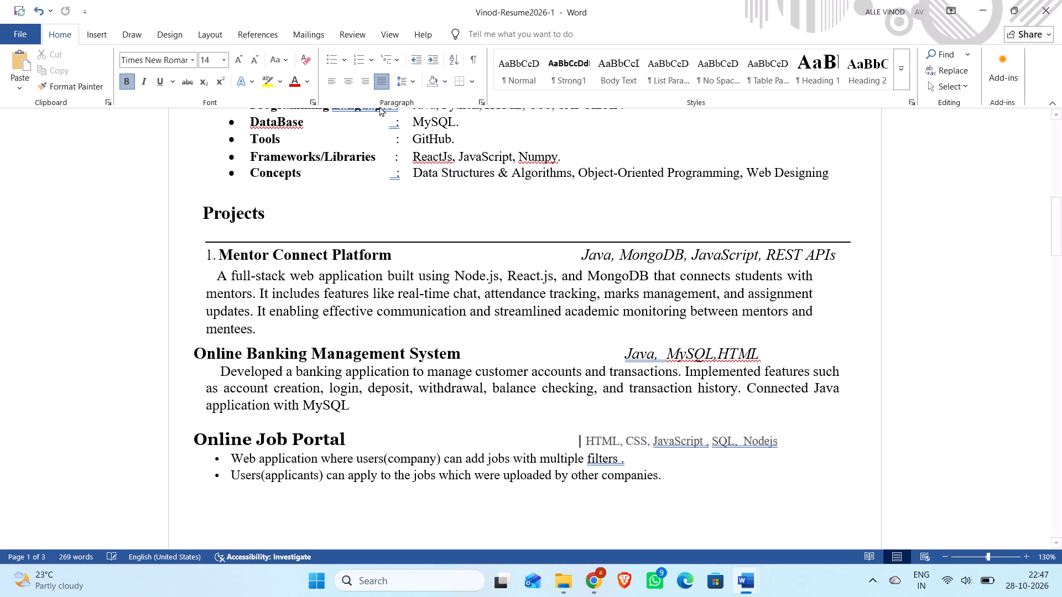
click(356, 56)
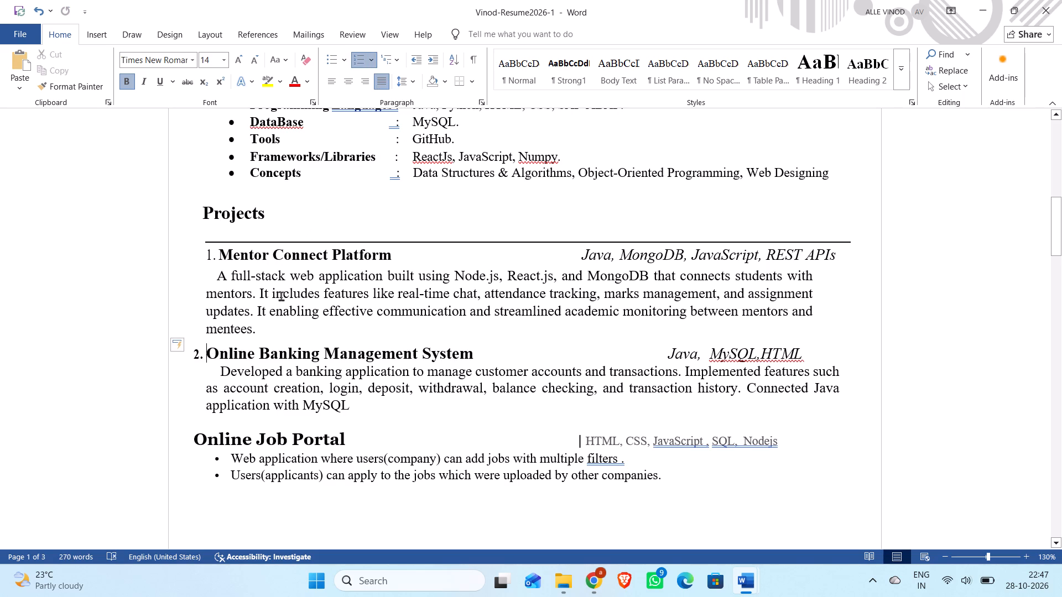
key(space)
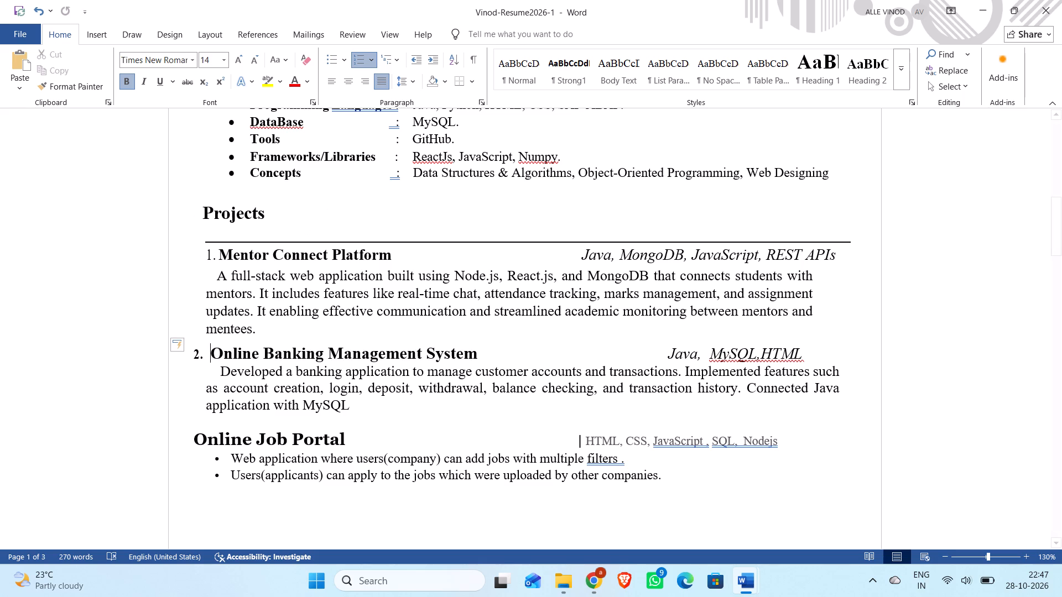
key(BackSpace)
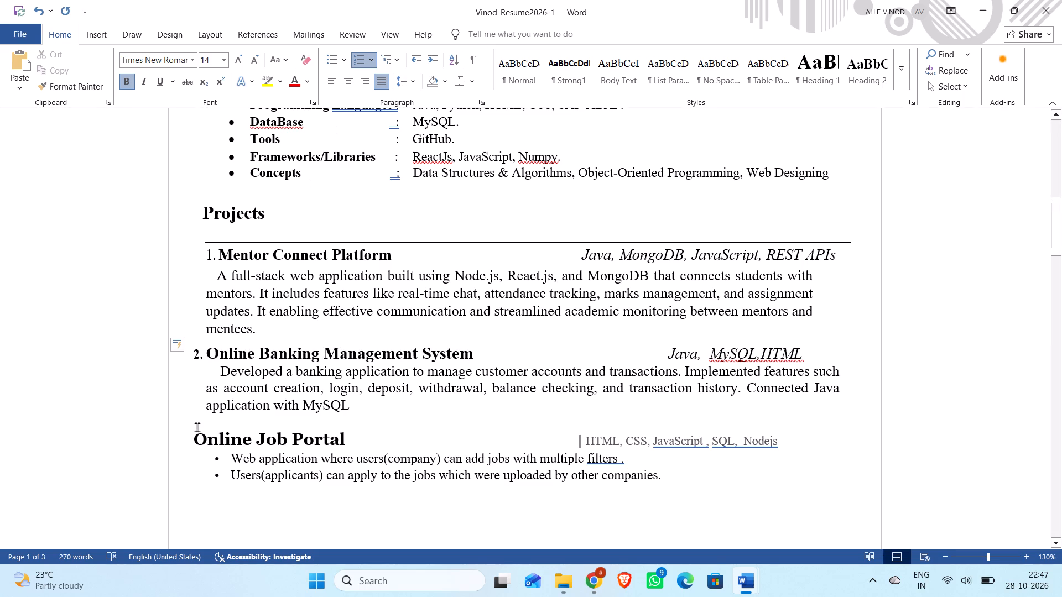
click(189, 447)
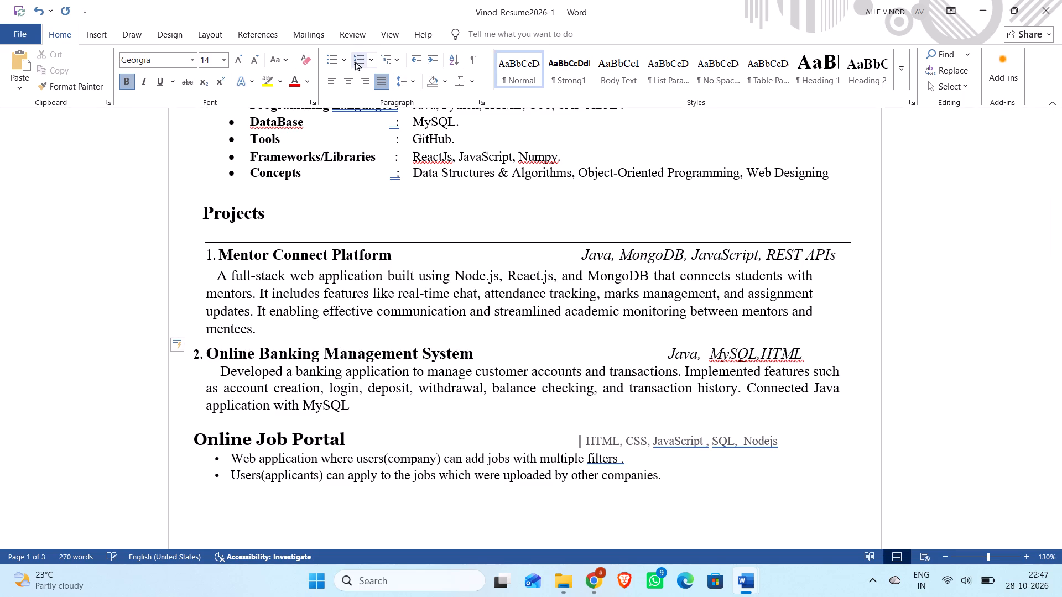
click(357, 58)
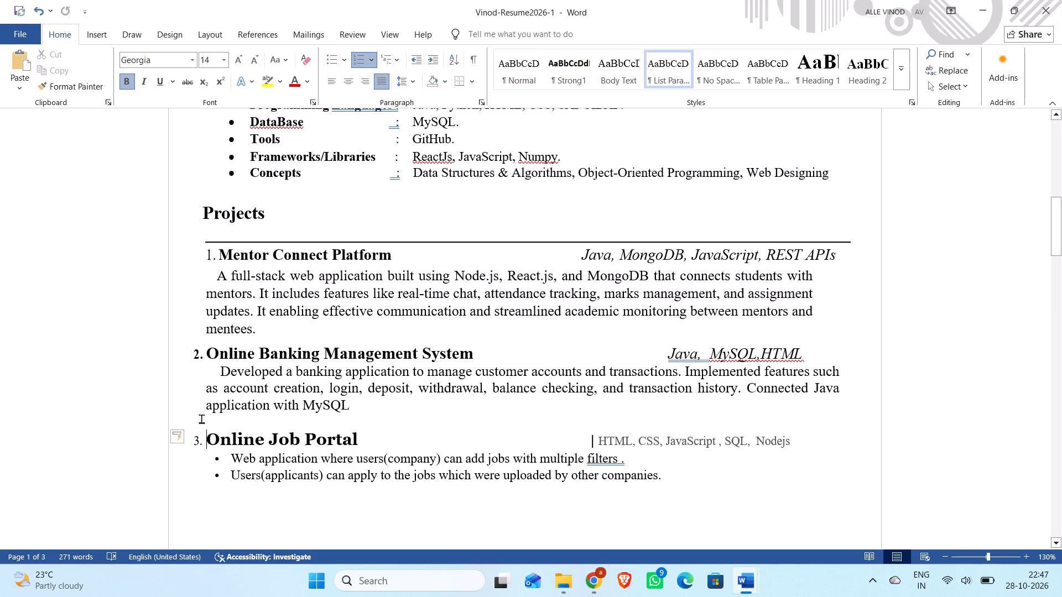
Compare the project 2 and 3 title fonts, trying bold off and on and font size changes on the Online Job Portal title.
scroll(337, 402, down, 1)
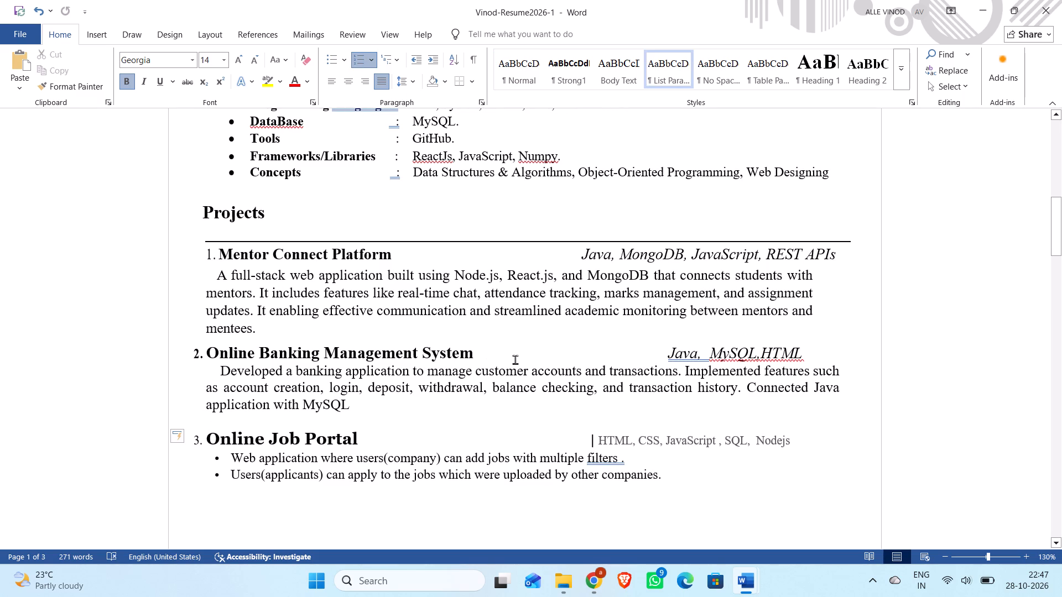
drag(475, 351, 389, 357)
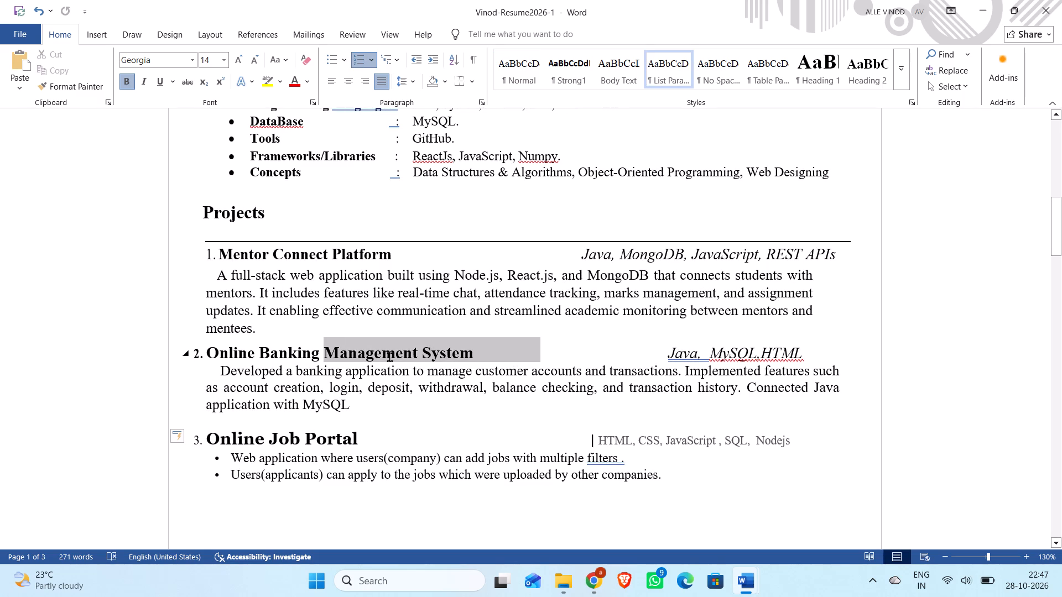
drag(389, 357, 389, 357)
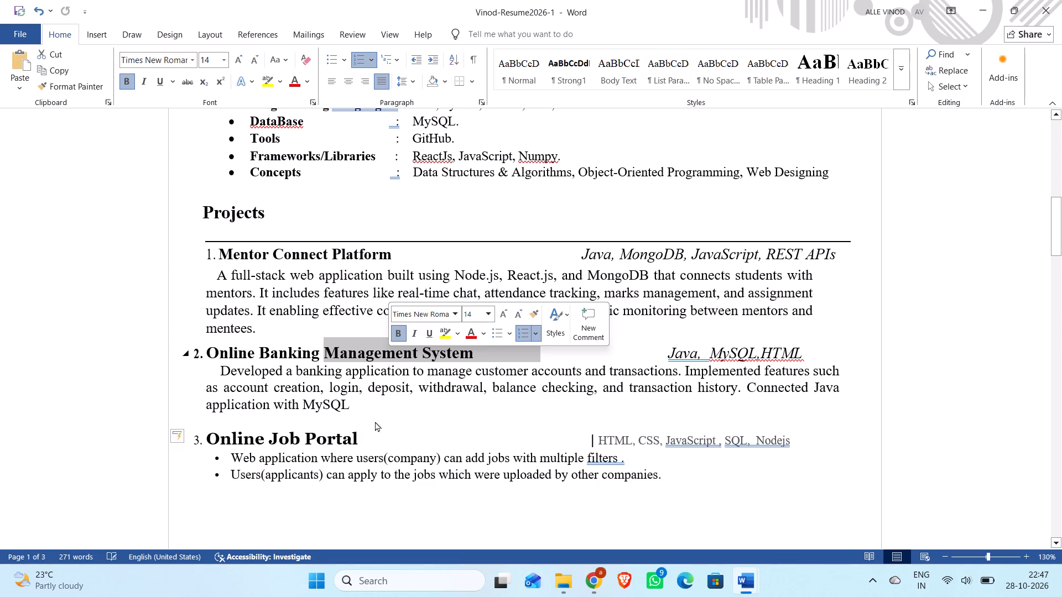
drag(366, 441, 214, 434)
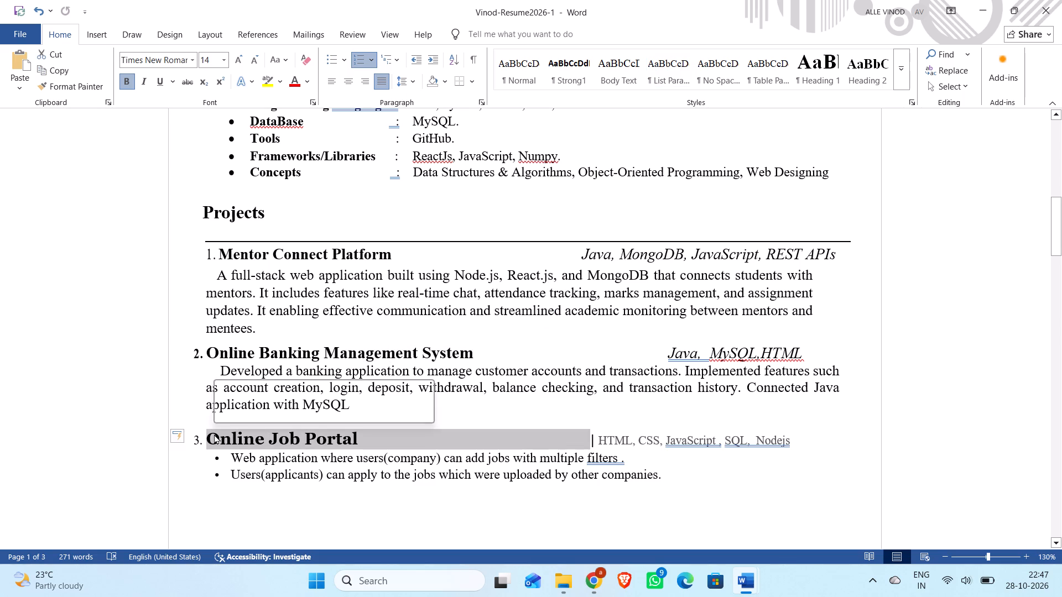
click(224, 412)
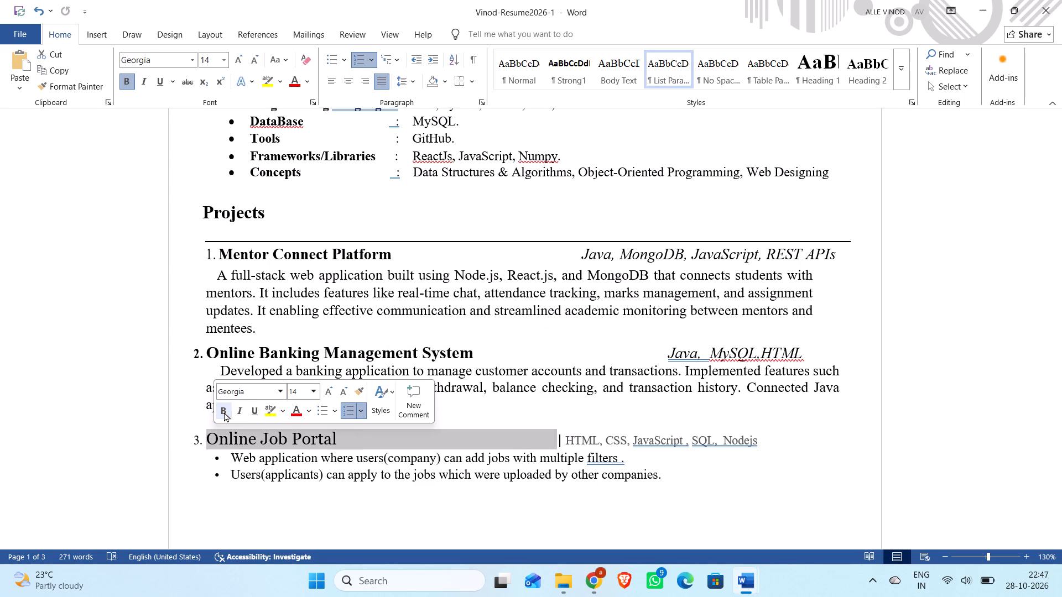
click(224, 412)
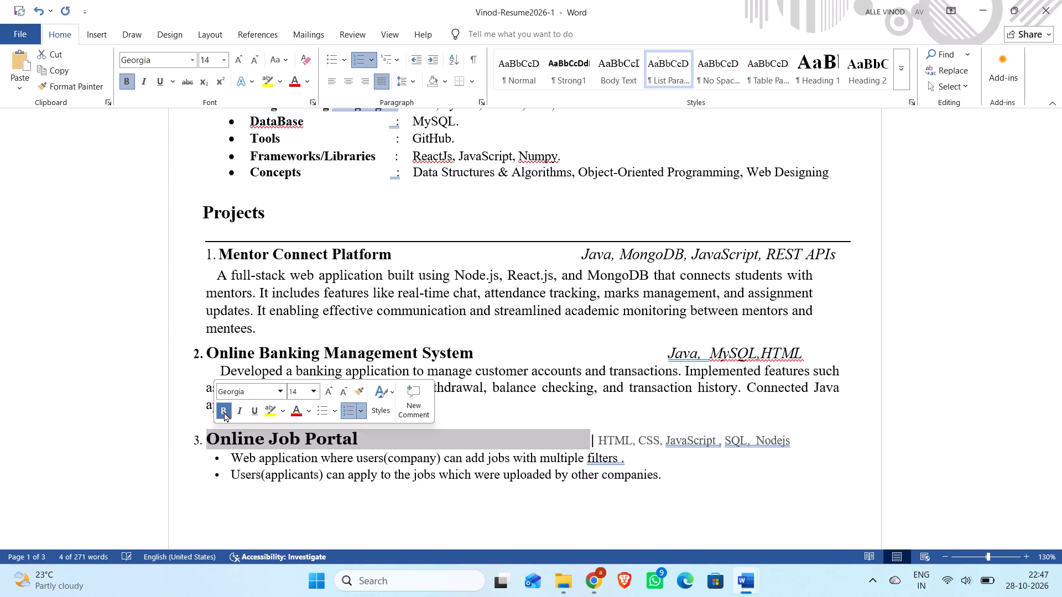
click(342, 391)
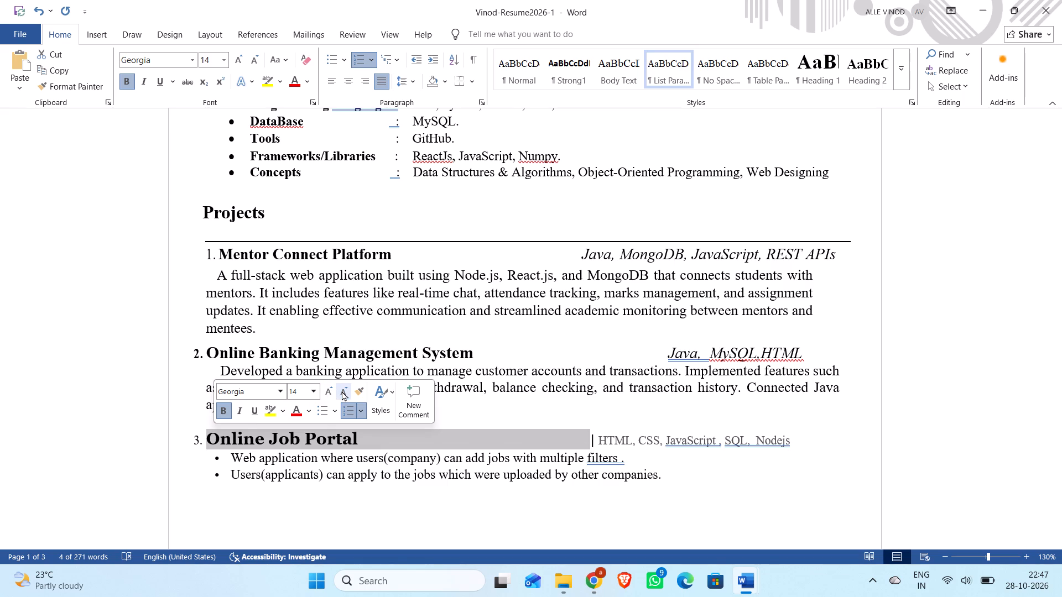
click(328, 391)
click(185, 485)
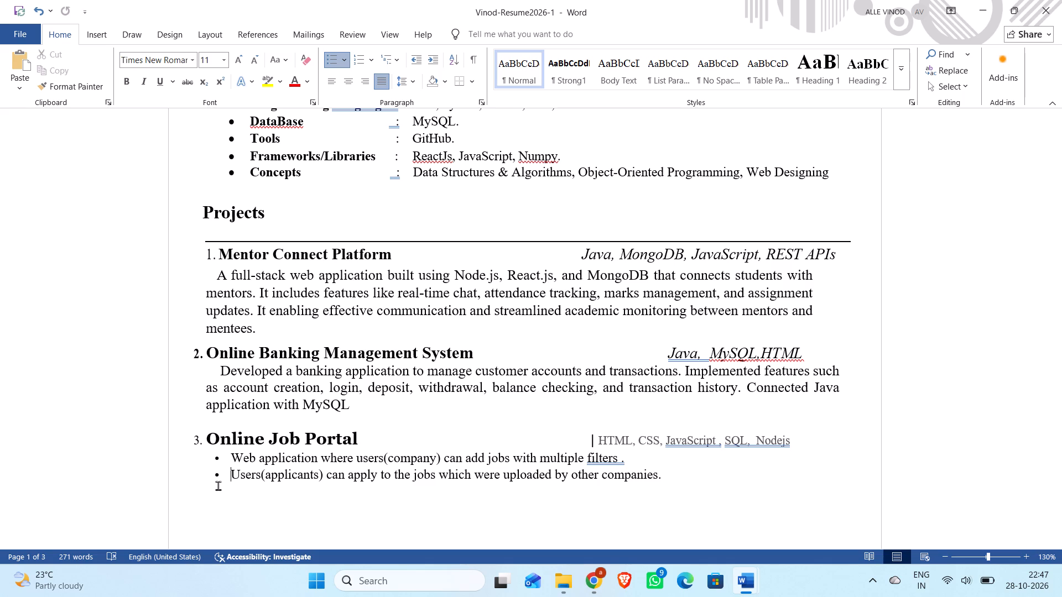
Delete the space before the period after "filters" in the first Online Job Portal bullet.
click(622, 458)
key(BackSpace)
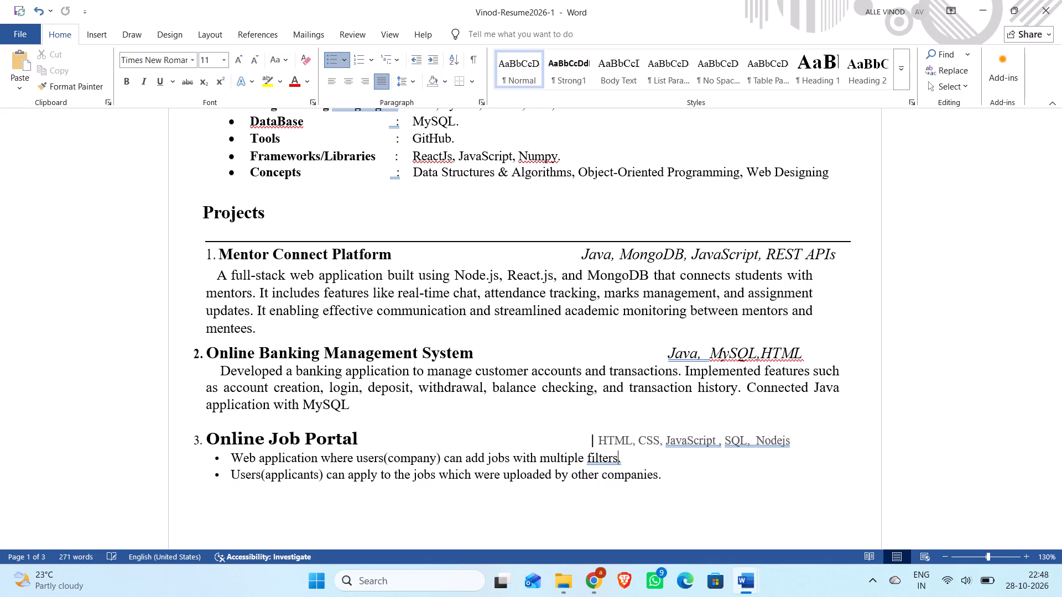
Insert a space before HTML in the Online Banking Management System technology list.
scroll(612, 526, up, 1)
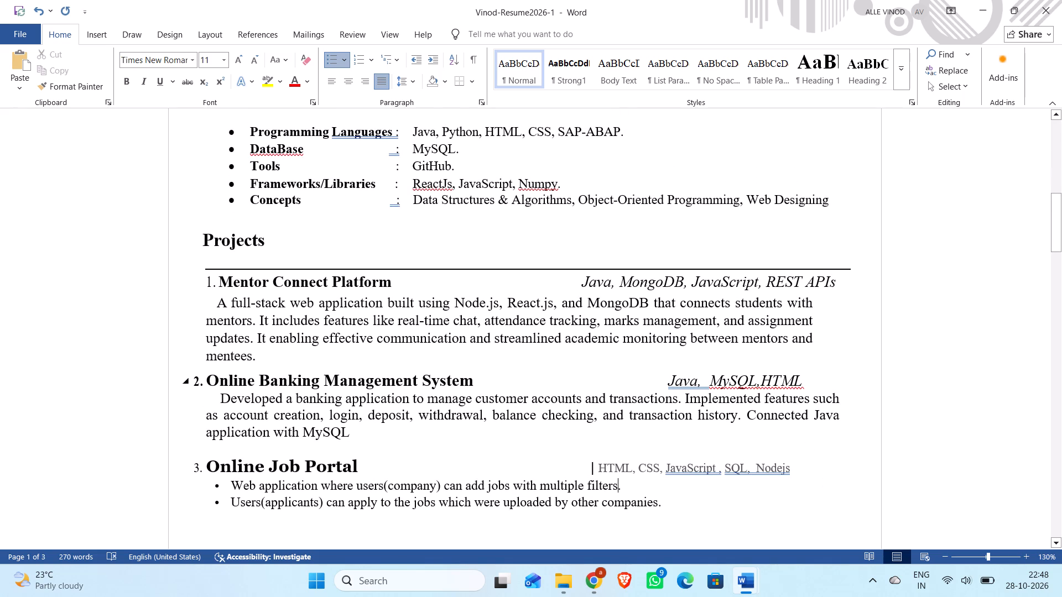
click(763, 381)
key(space)
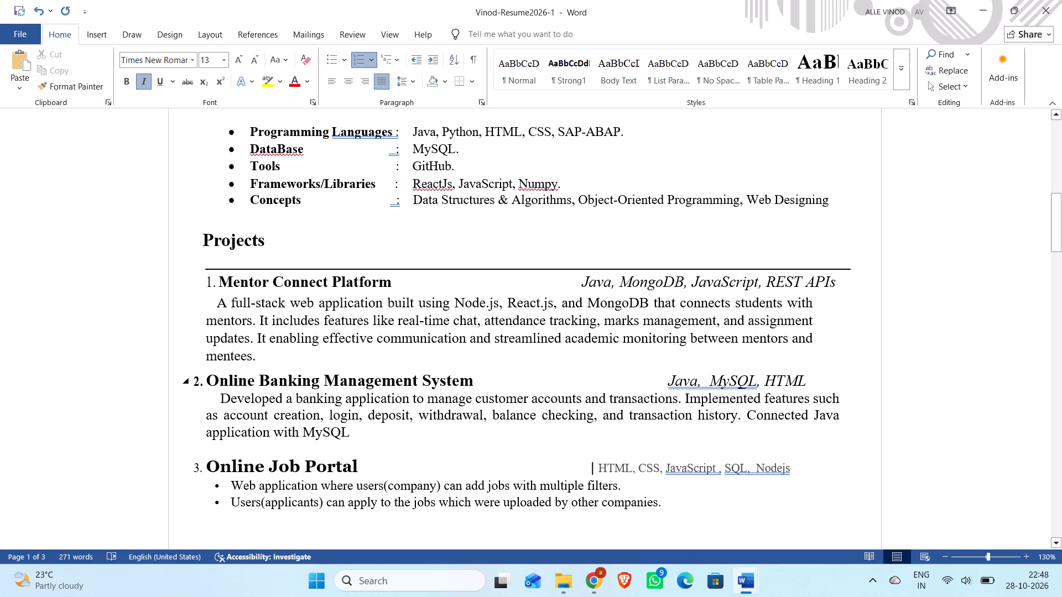
Delete the vertical bar before HTML in the Online Job Portal technology list.
drag(809, 379, 664, 382)
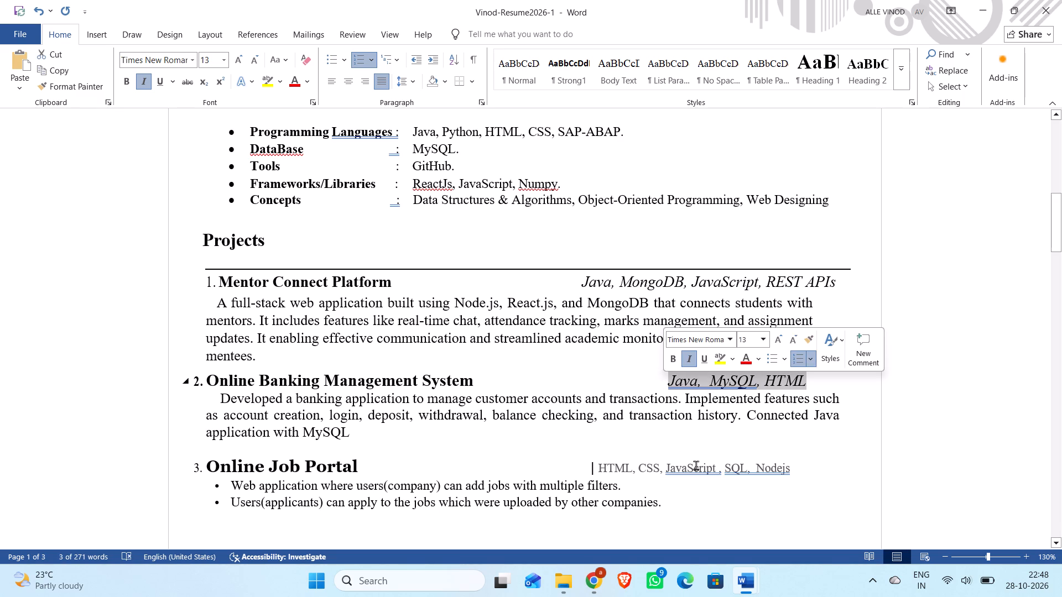
click(594, 466)
key(BackSpace)
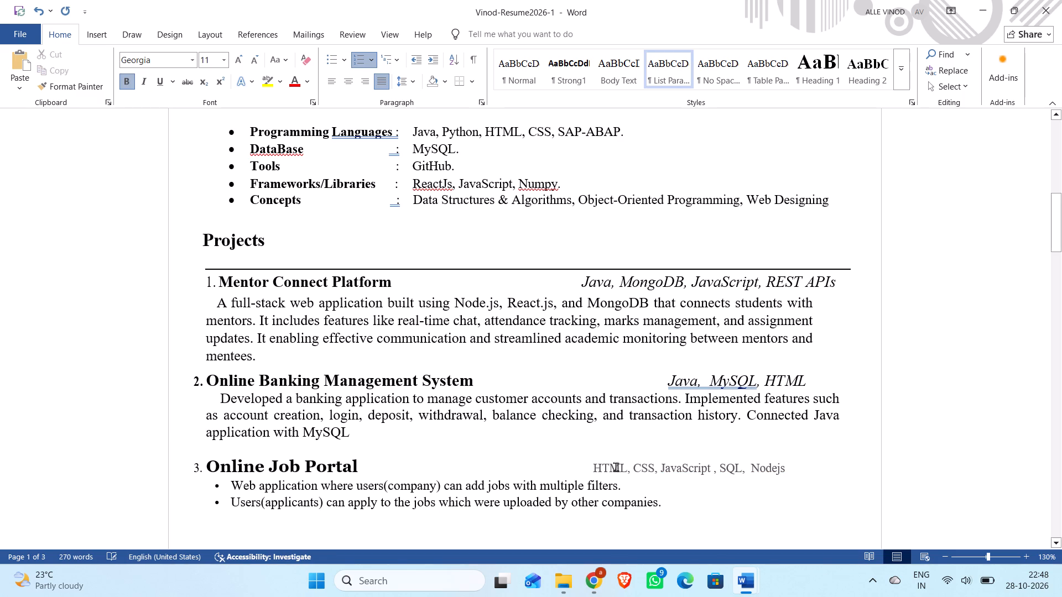
Set the Online Job Portal technology list to font size 12.
click(590, 467)
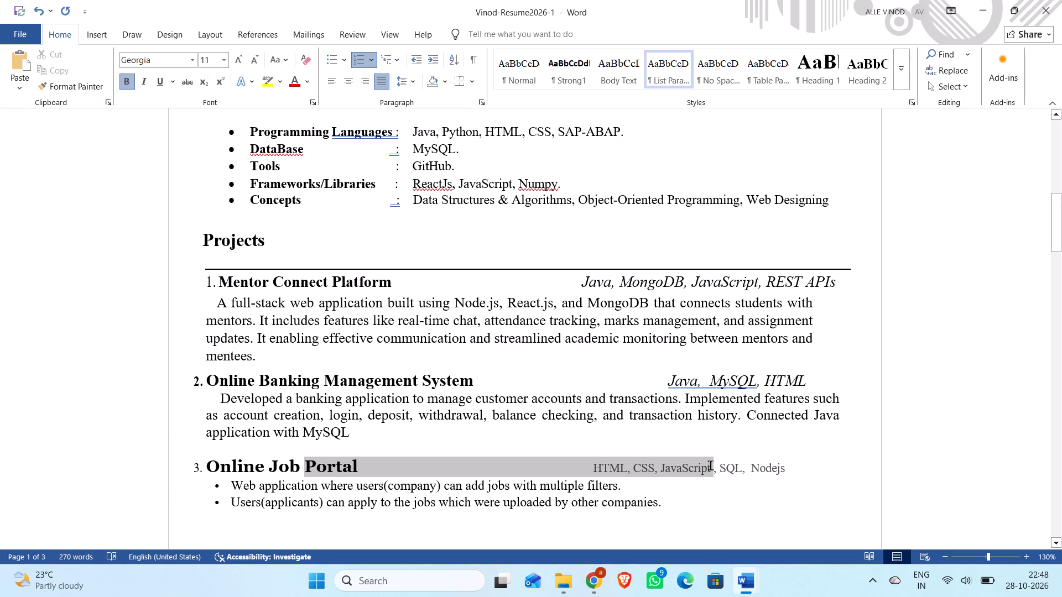
click(590, 468)
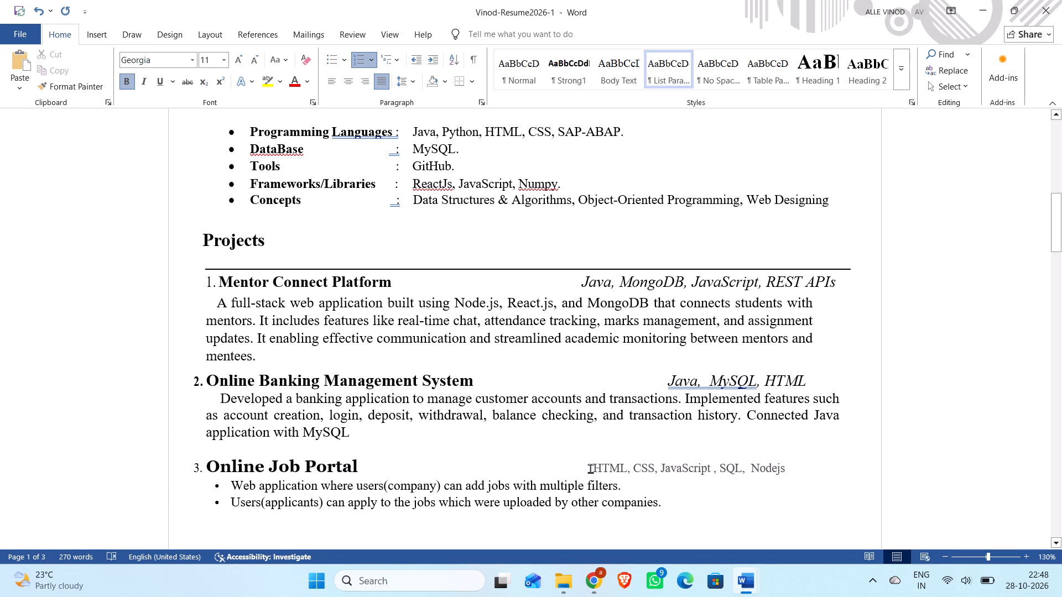
drag(793, 467, 745, 465)
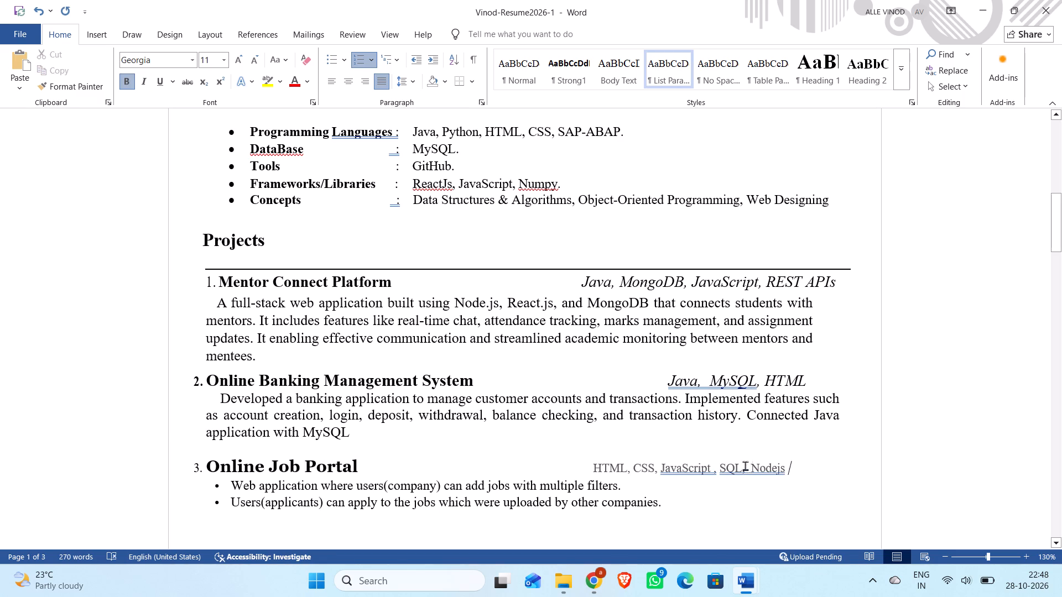
drag(745, 465, 604, 460)
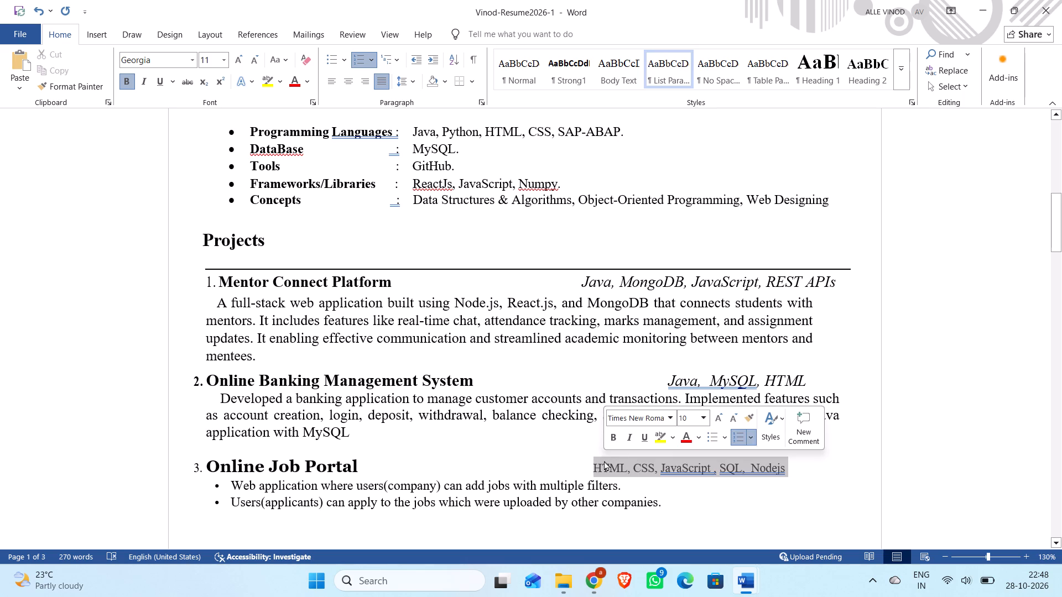
click(720, 421)
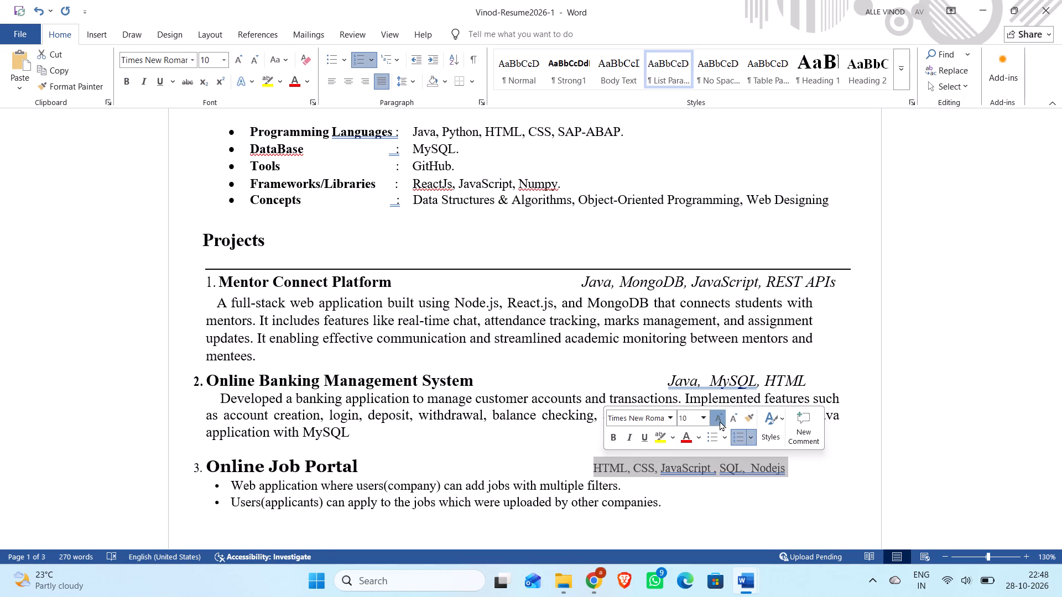
click(720, 421)
click(720, 421)
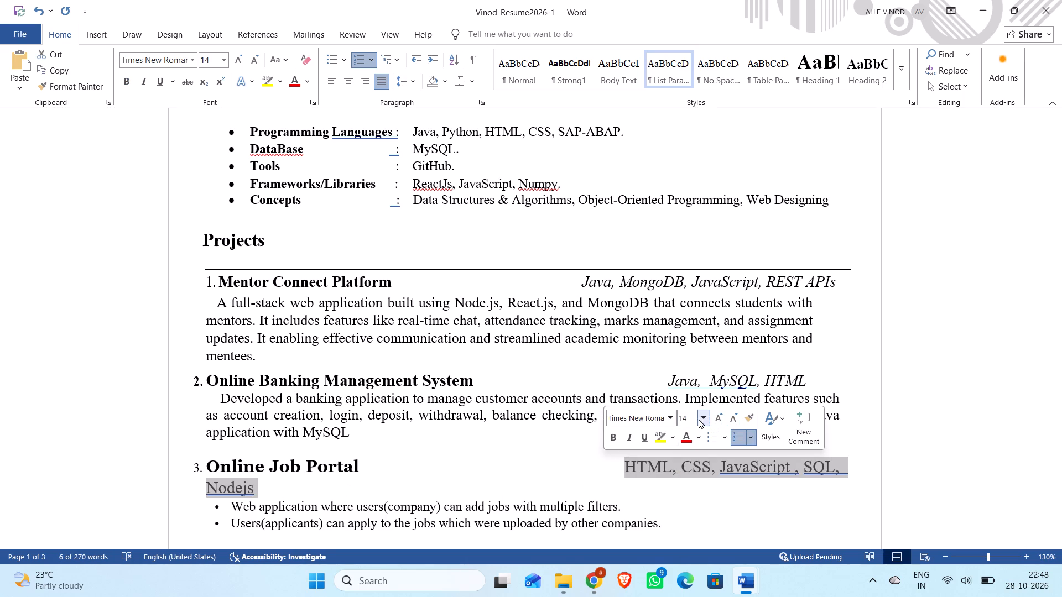
click(702, 418)
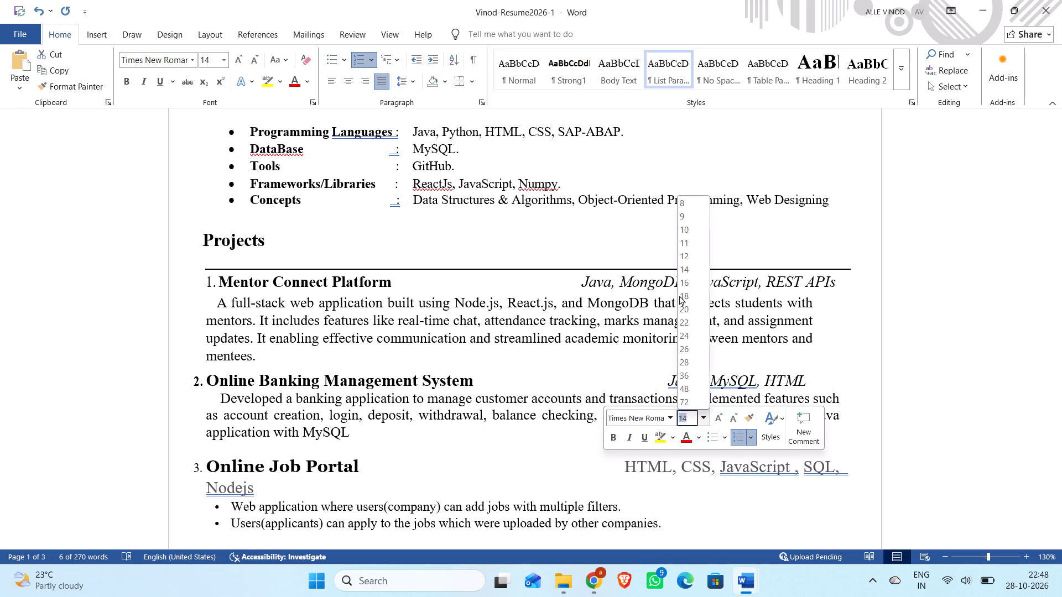
click(684, 260)
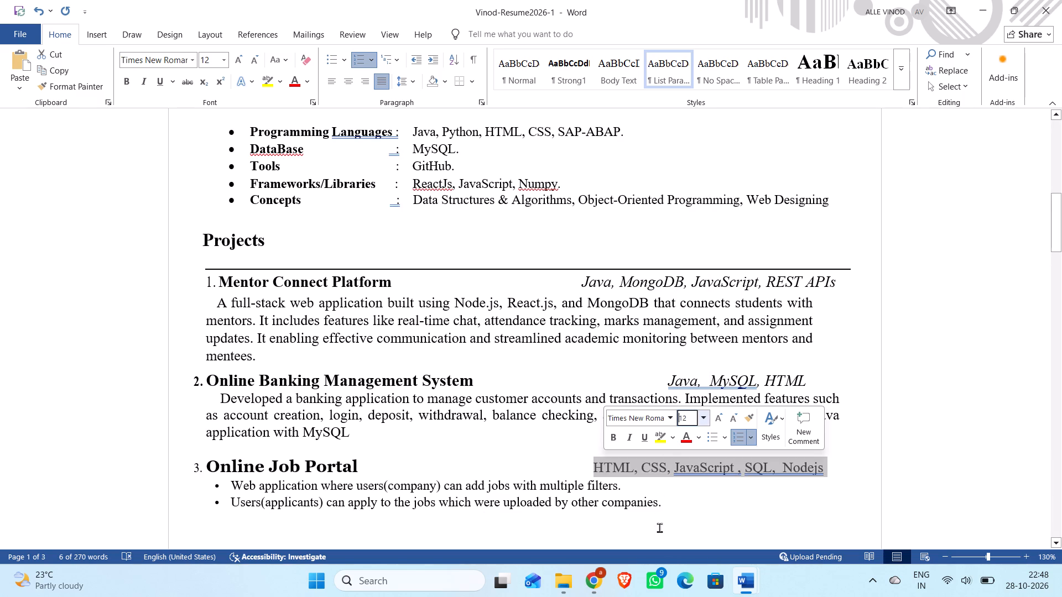
click(719, 417)
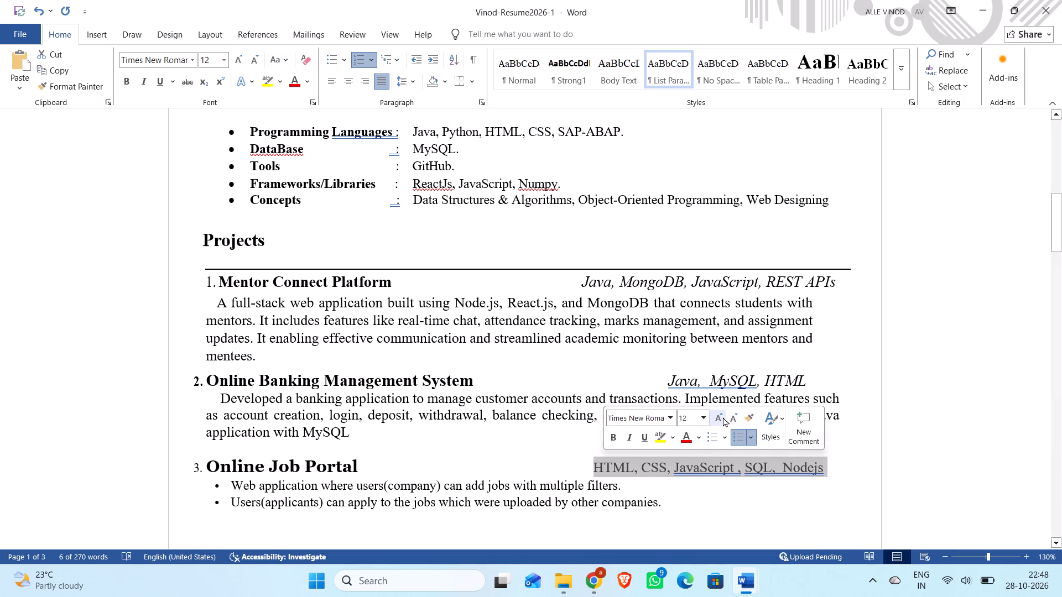
click(731, 417)
click(841, 478)
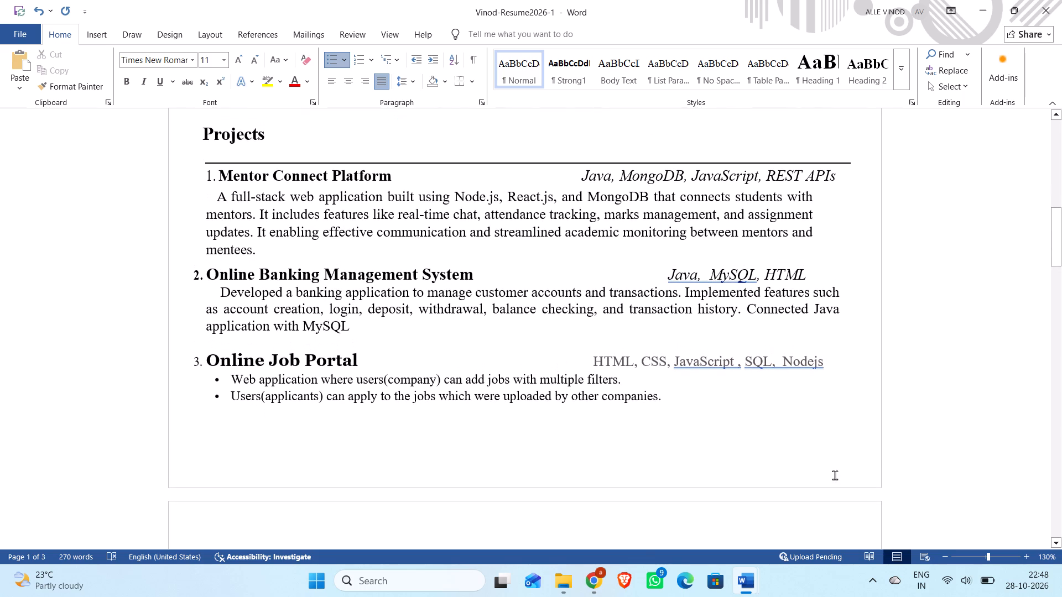
Italicize the Online Job Portal technology list to match the Online Banking Management System one.
drag(811, 275, 780, 273)
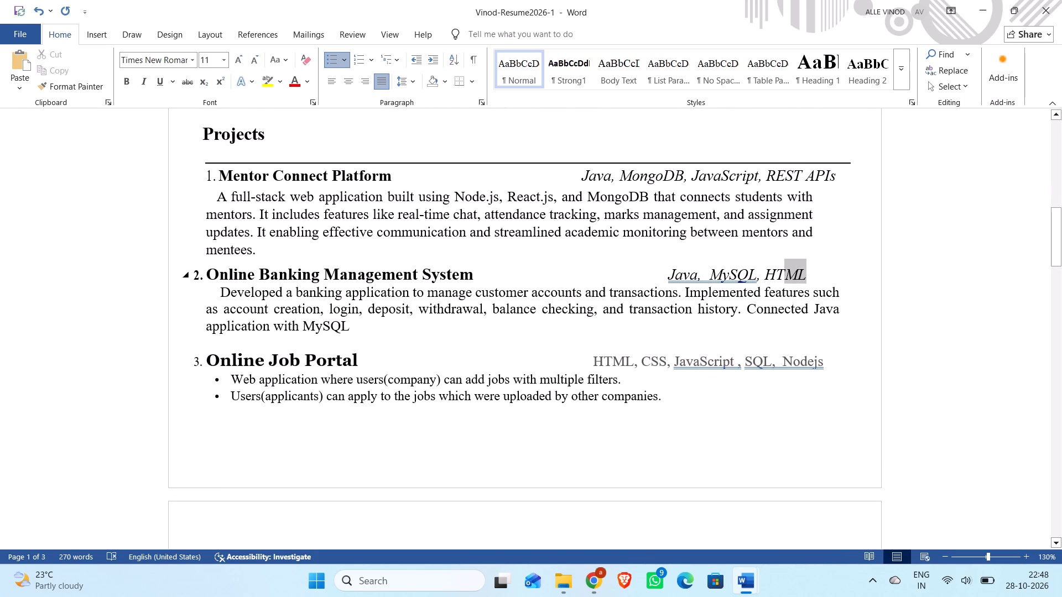
drag(780, 273, 768, 273)
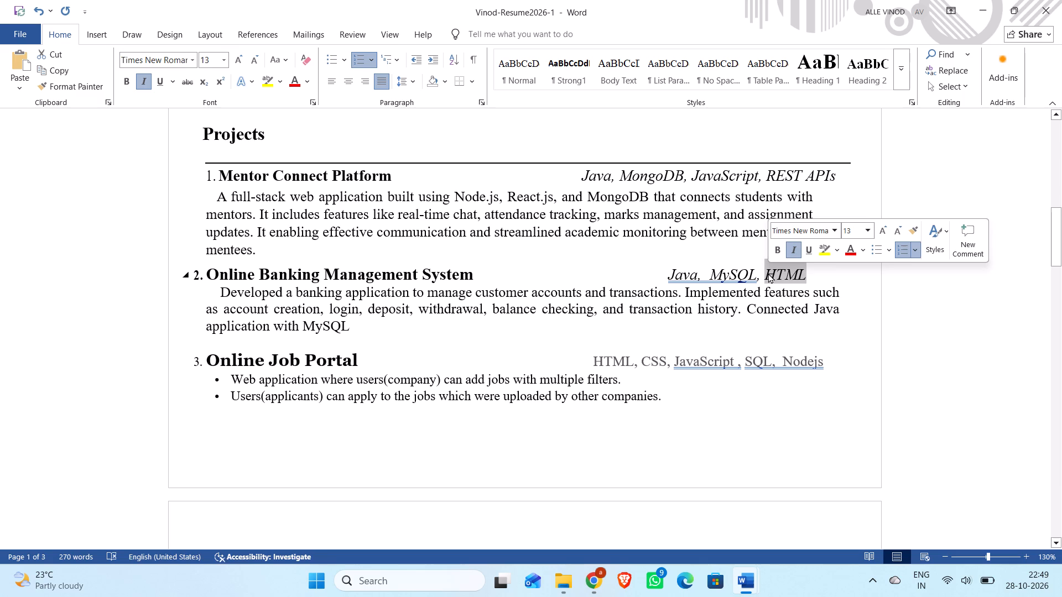
drag(827, 362, 657, 357)
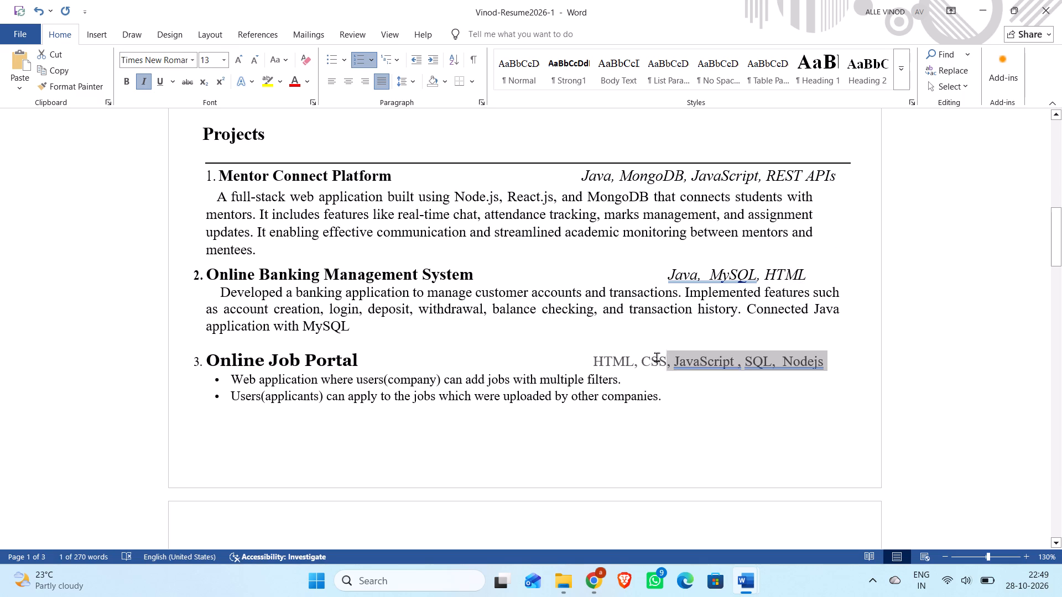
drag(657, 357, 608, 353)
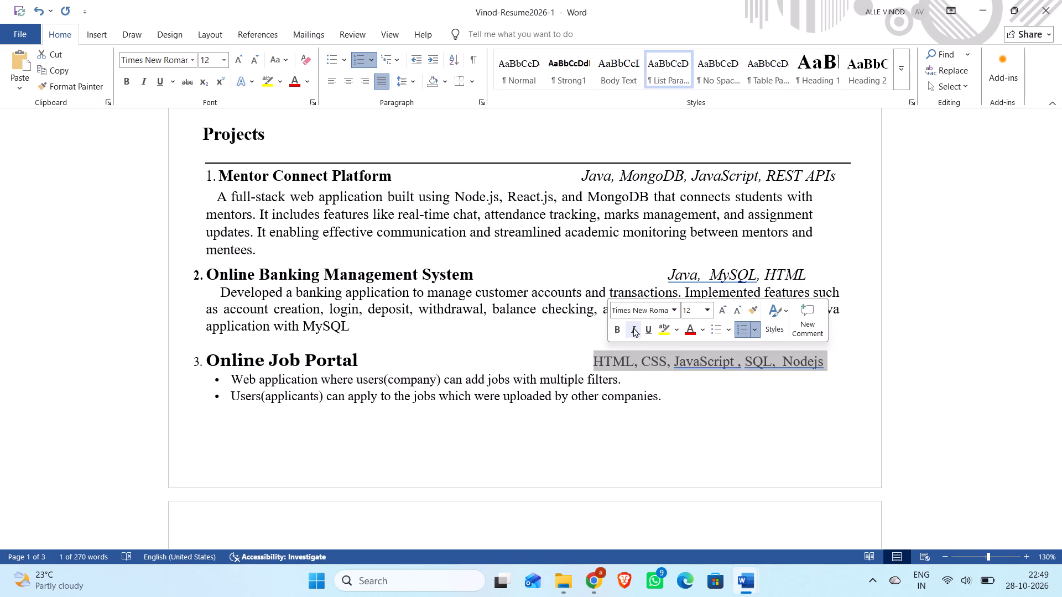
click(633, 327)
click(572, 358)
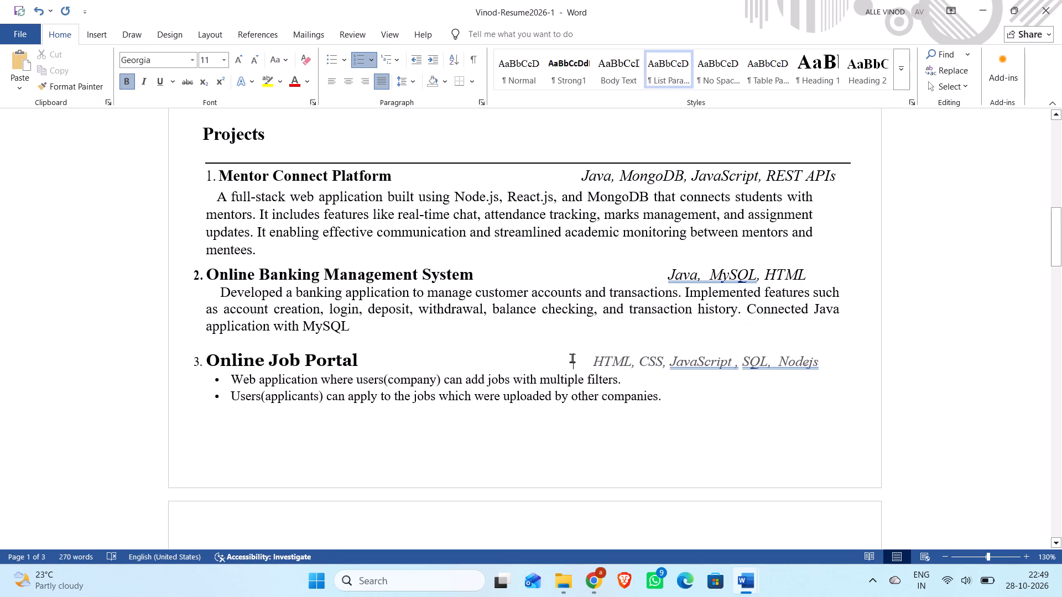
click(572, 358)
Review the resume from the projects up to the header and compare its upper sections with hamdhan_resume.
scroll(572, 358, down, 2)
scroll(572, 358, up, 1)
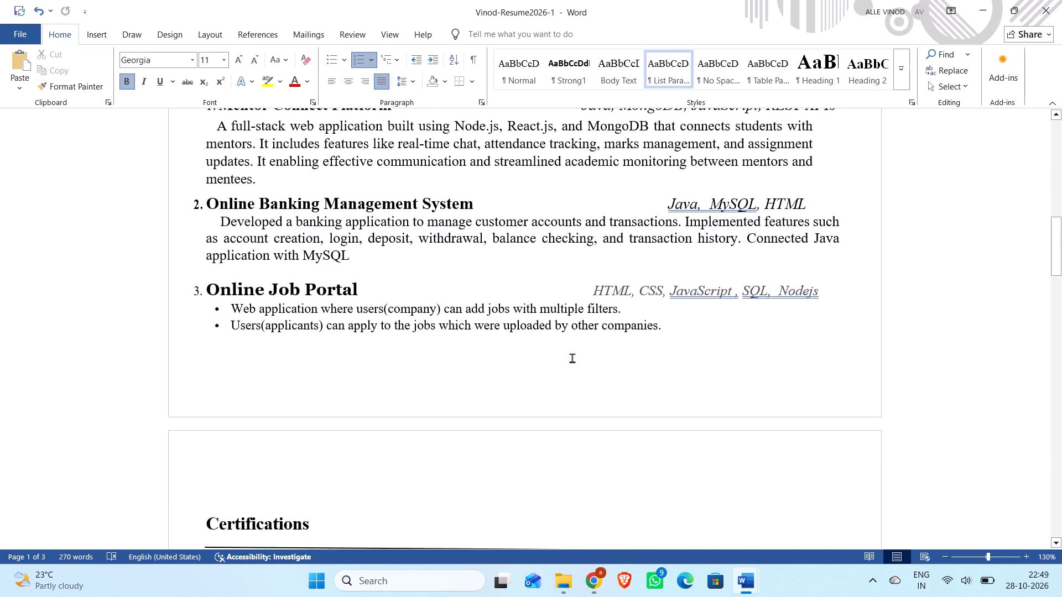
scroll(572, 358, up, 1)
ctrl+scroll(572, 358, down, 4)
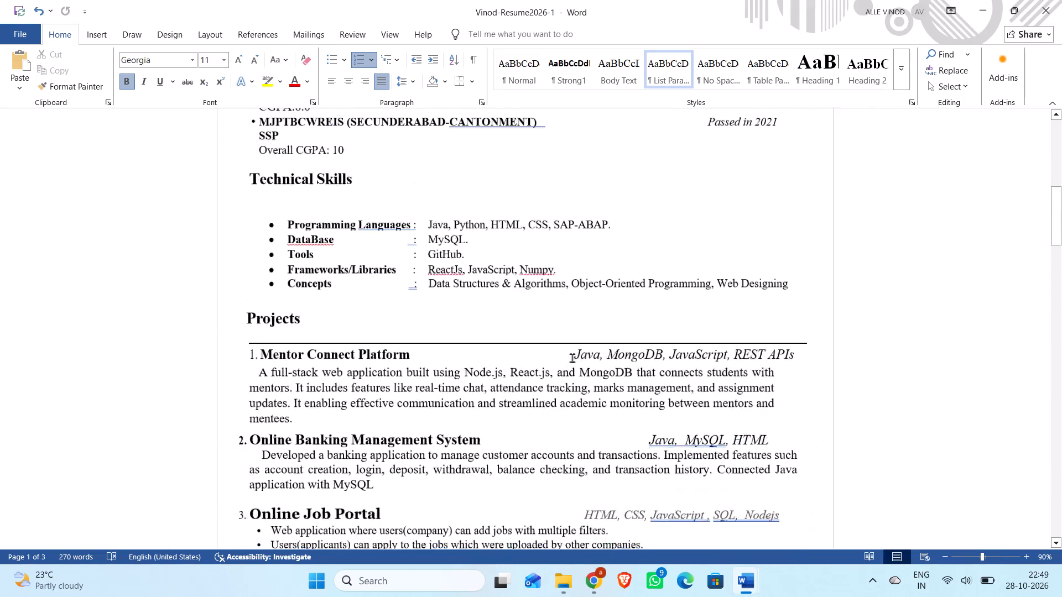
scroll(572, 358, up, 1)
scroll(572, 358, right, 1)
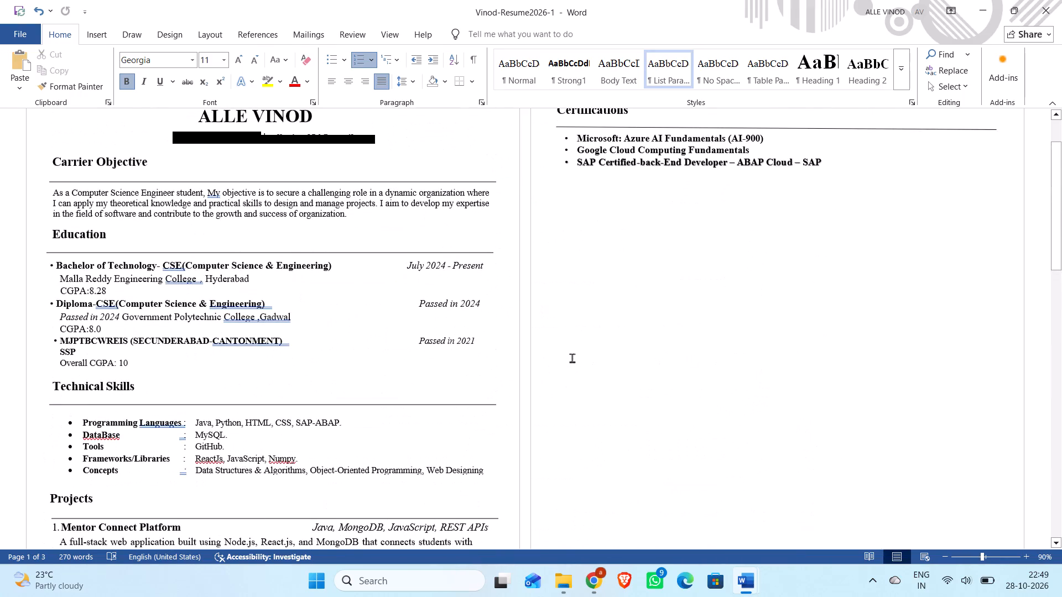
ctrl+scroll(572, 358, up, 4)
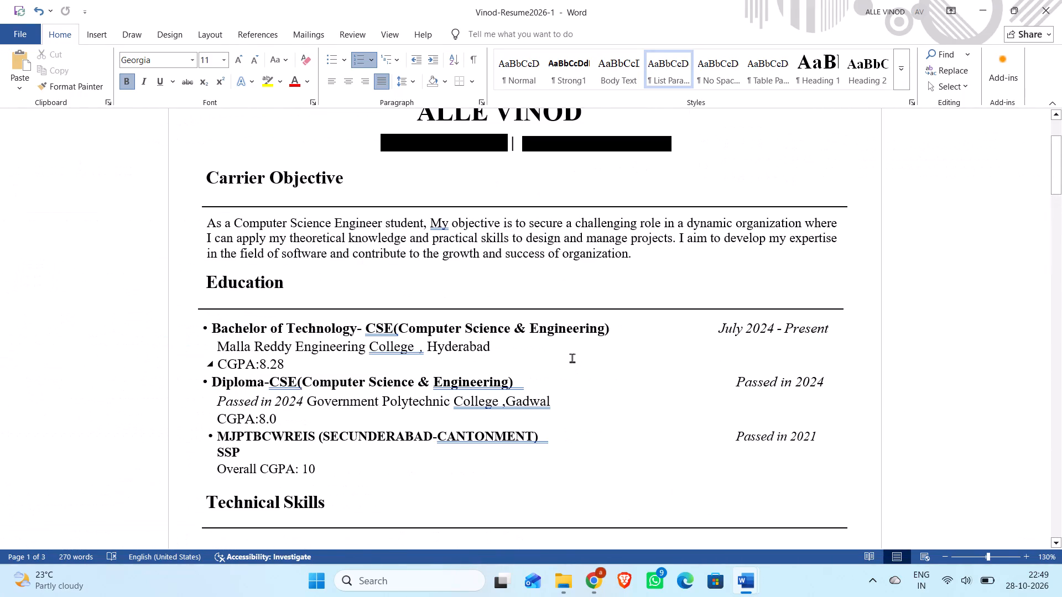
ctrl+scroll(572, 358, down, 1)
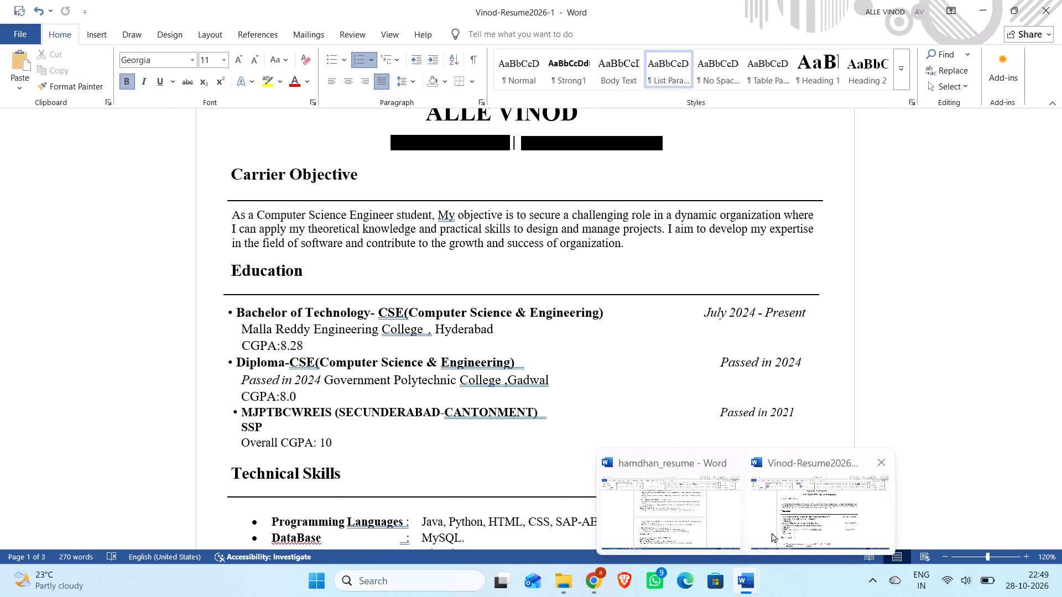
click(690, 518)
scroll(605, 400, up, 3)
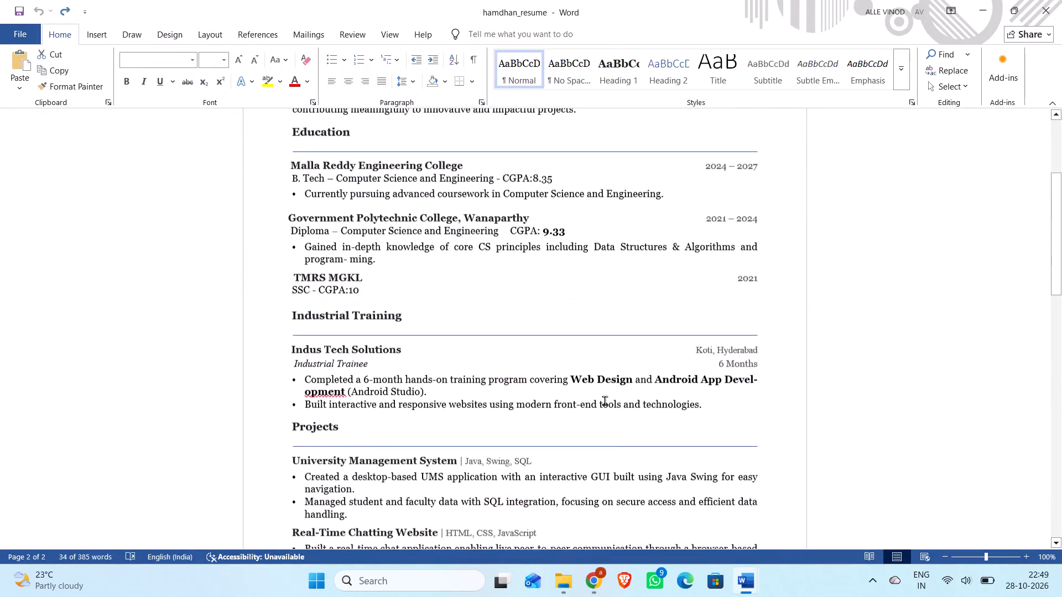
scroll(605, 400, up, 3)
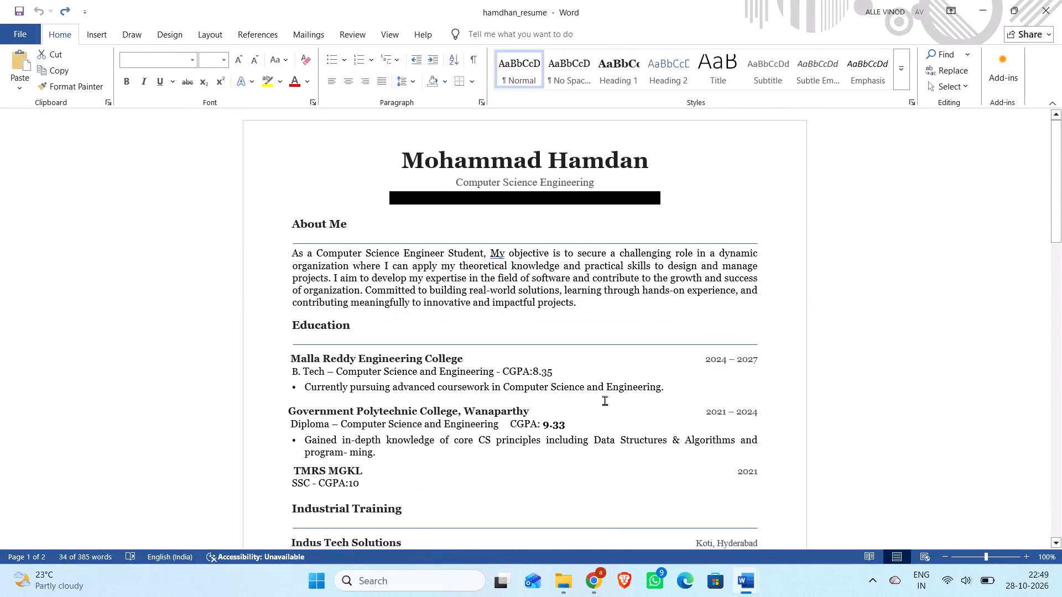
scroll(605, 400, up, 1)
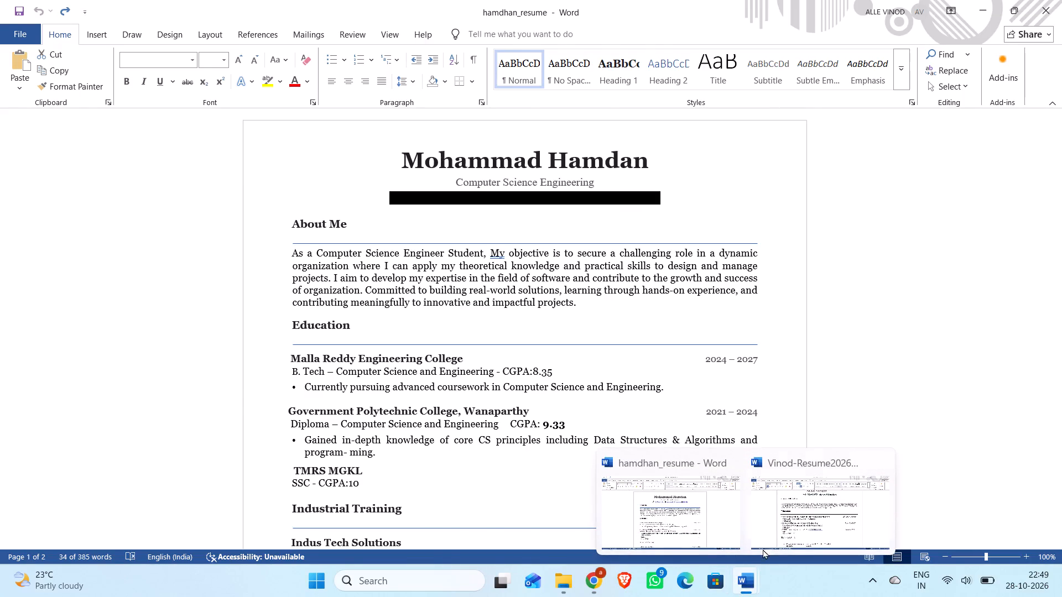
click(792, 502)
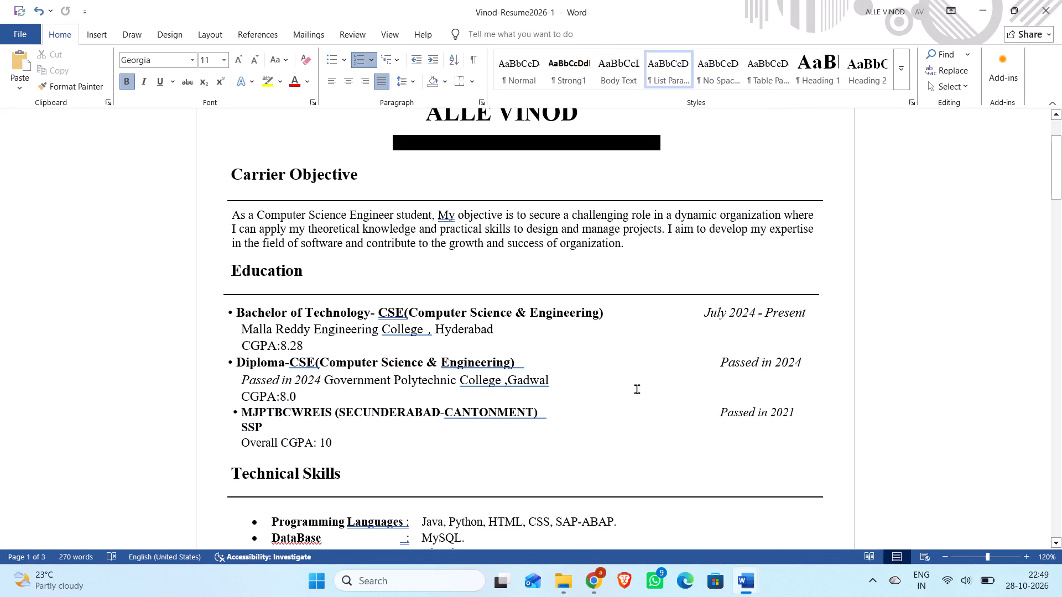
Insert a space between CSE and the opening parenthesis in the Bachelor of Technology and Diploma headings under Education.
scroll(636, 388, up, 1)
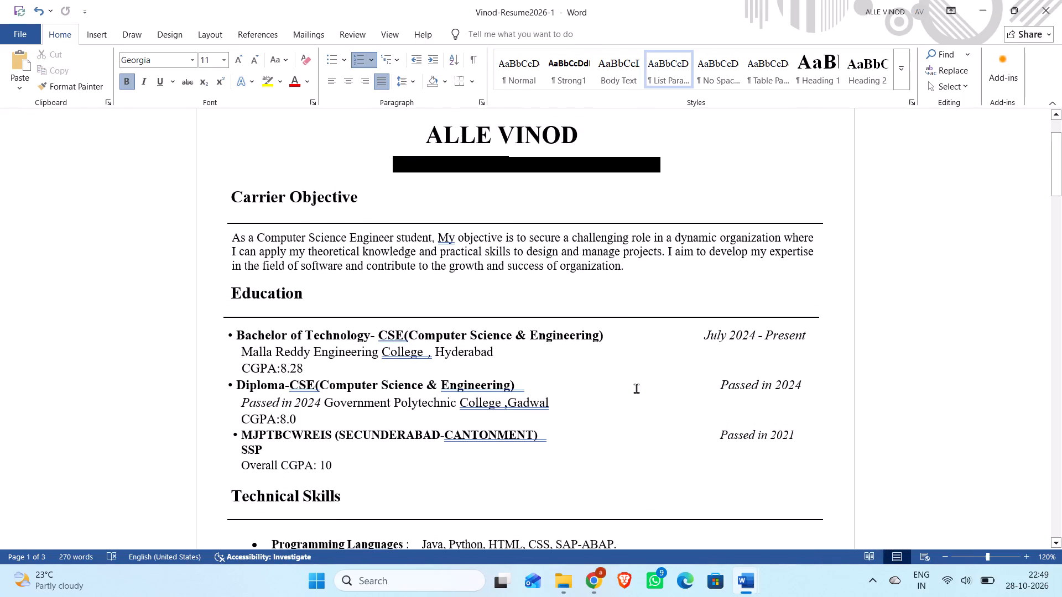
click(403, 334)
key(space)
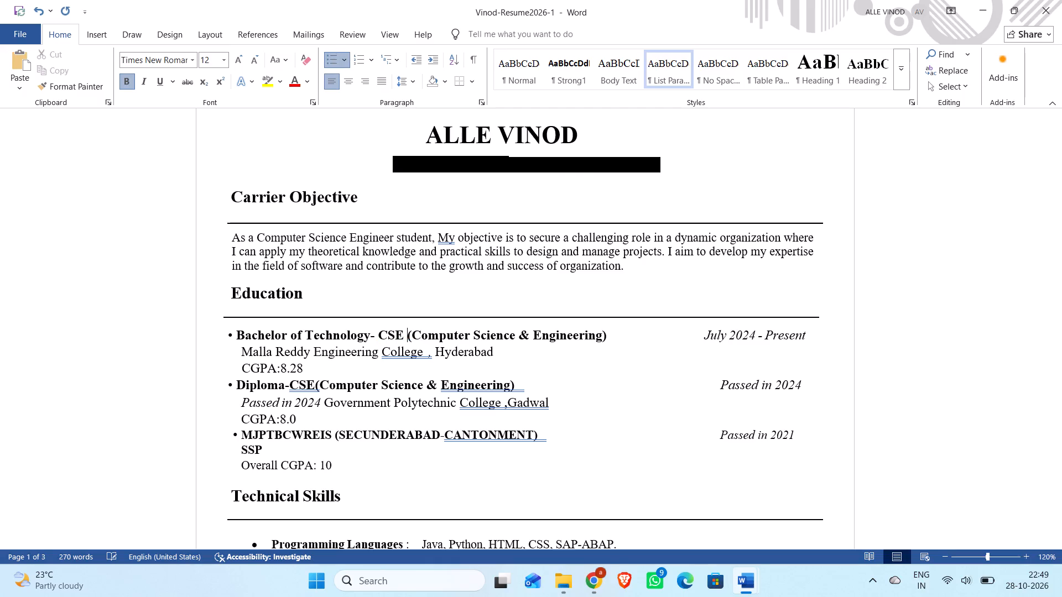
click(314, 381)
key(space)
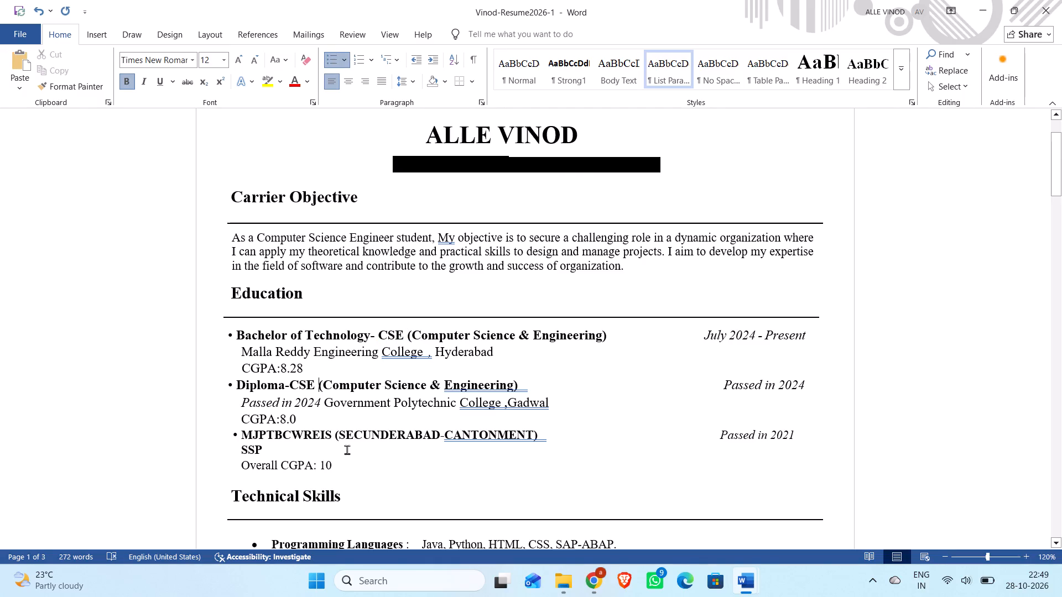
Correct the comma spacing in the diploma's college line to read "Government Polytechnic College, Gadwal".
click(504, 402)
key(BackSpace)
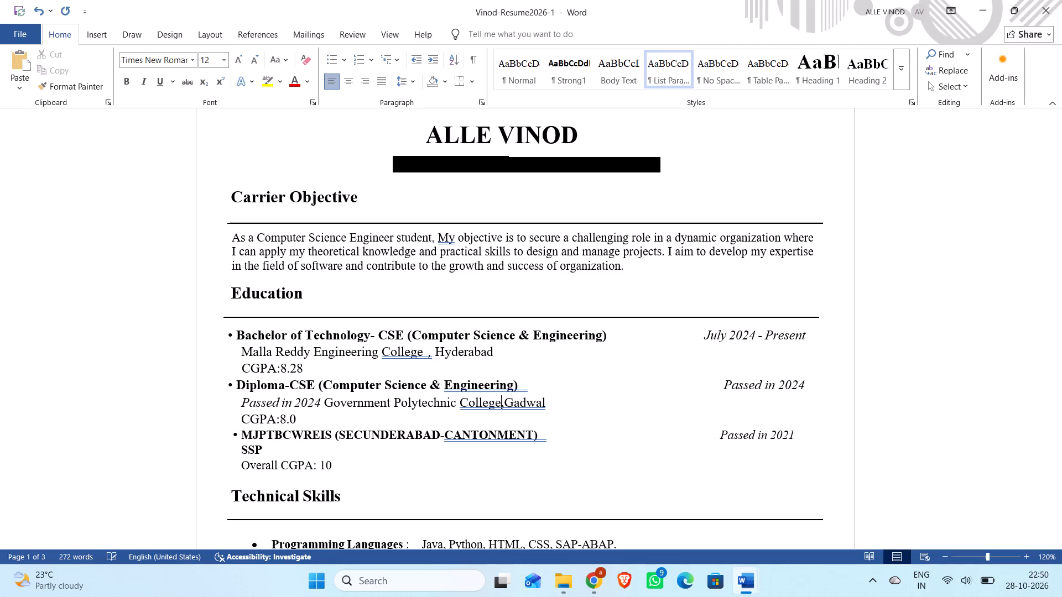
key(Right)
key(space)
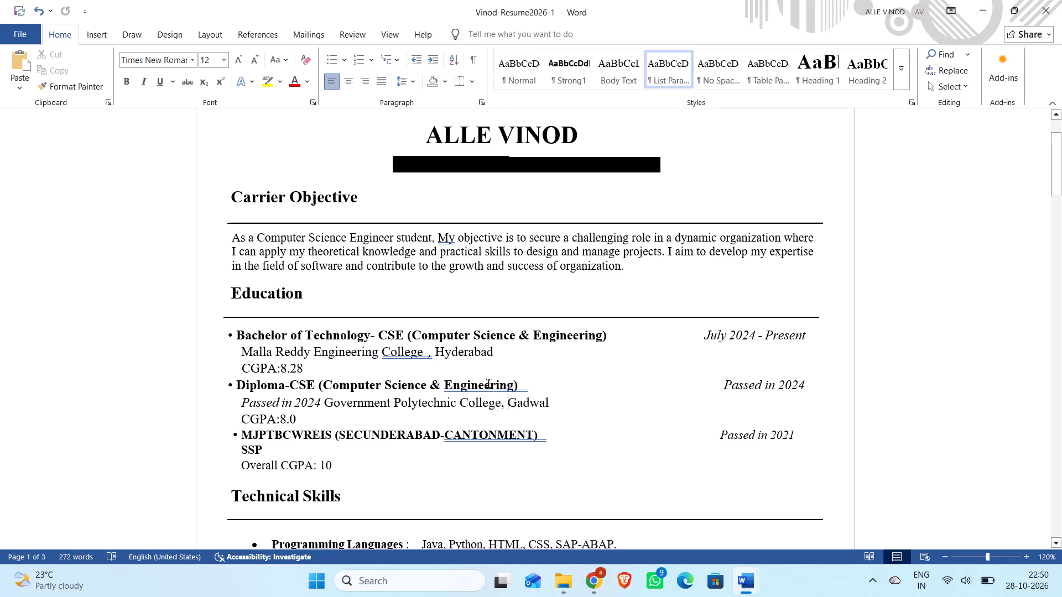
Switch to Chrome and search for "tcs nextstep" in a new tab.
click(592, 580)
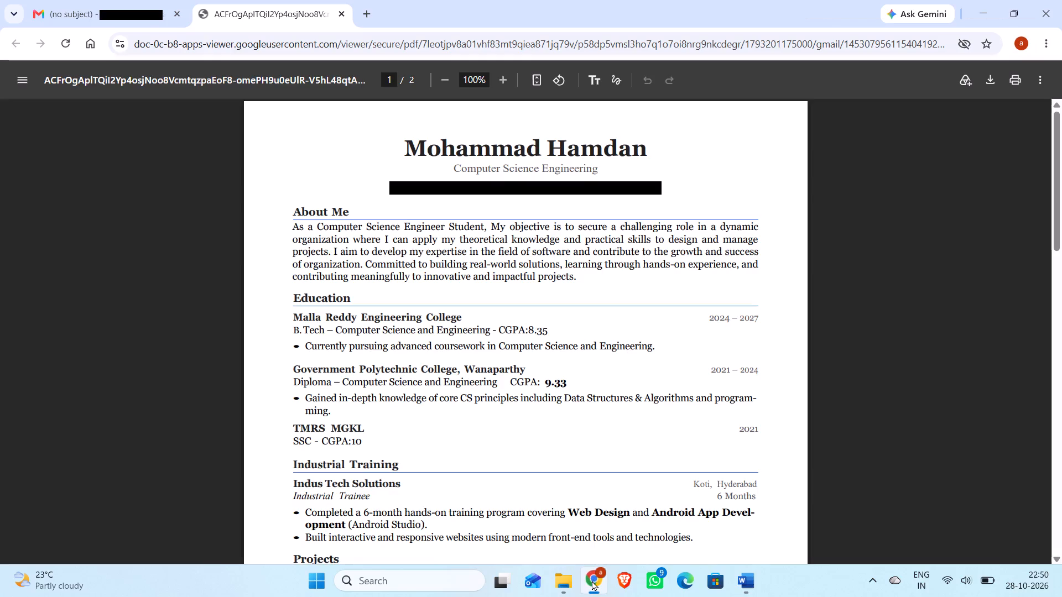
click(369, 11)
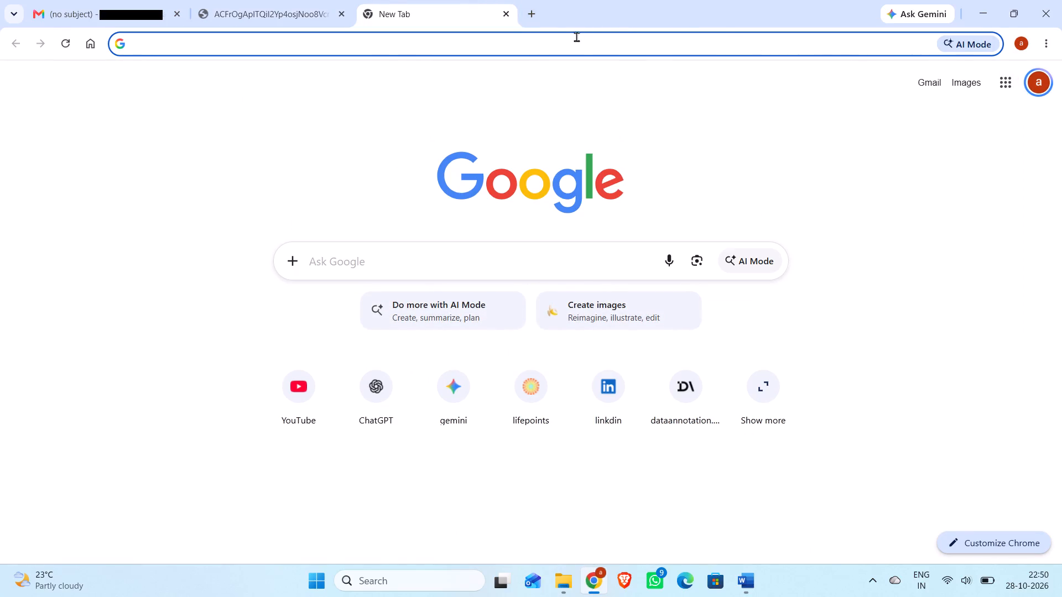
click(559, 48)
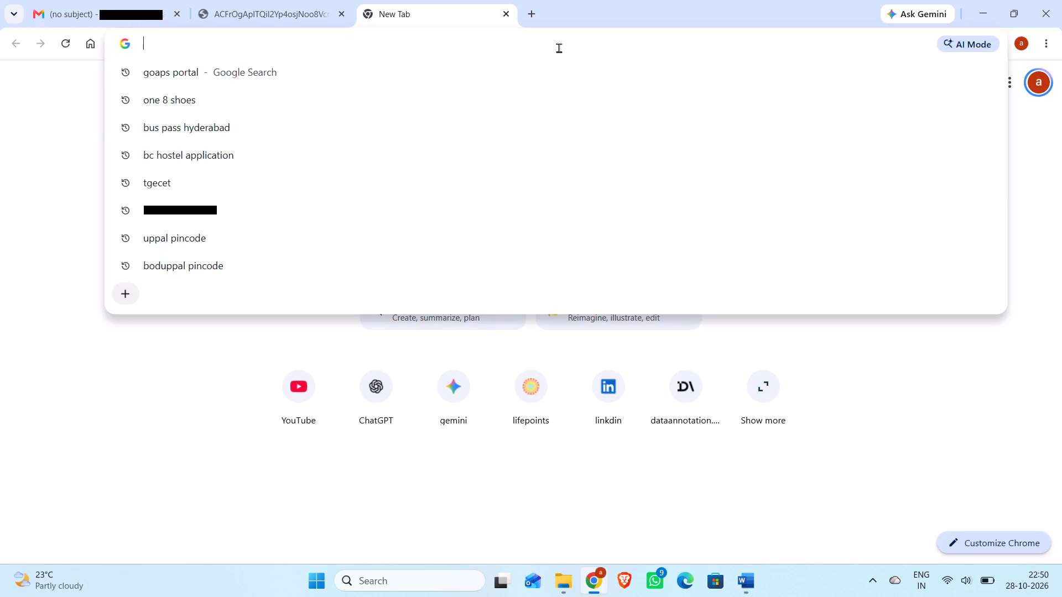
text(tcs)
key(space)
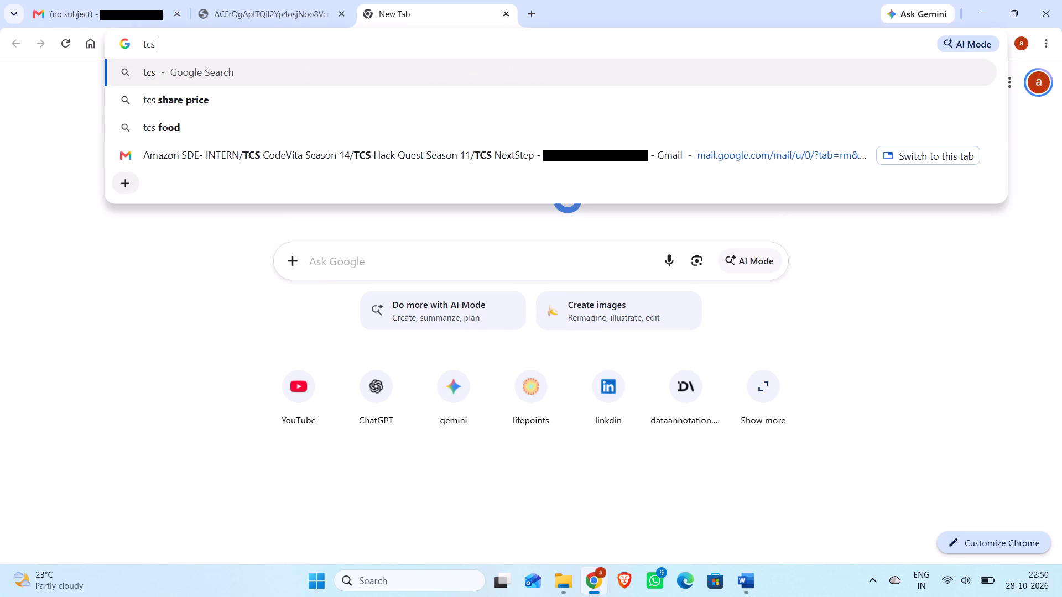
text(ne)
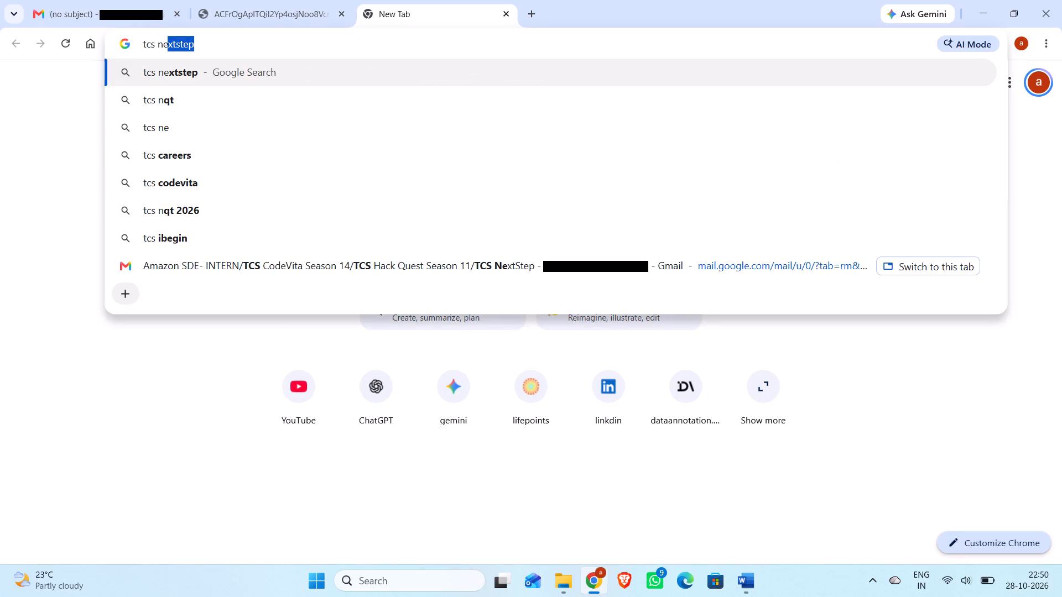
Run the "tcs nextstep" search and open the "Next Step - Tata Consultancy Services" result.
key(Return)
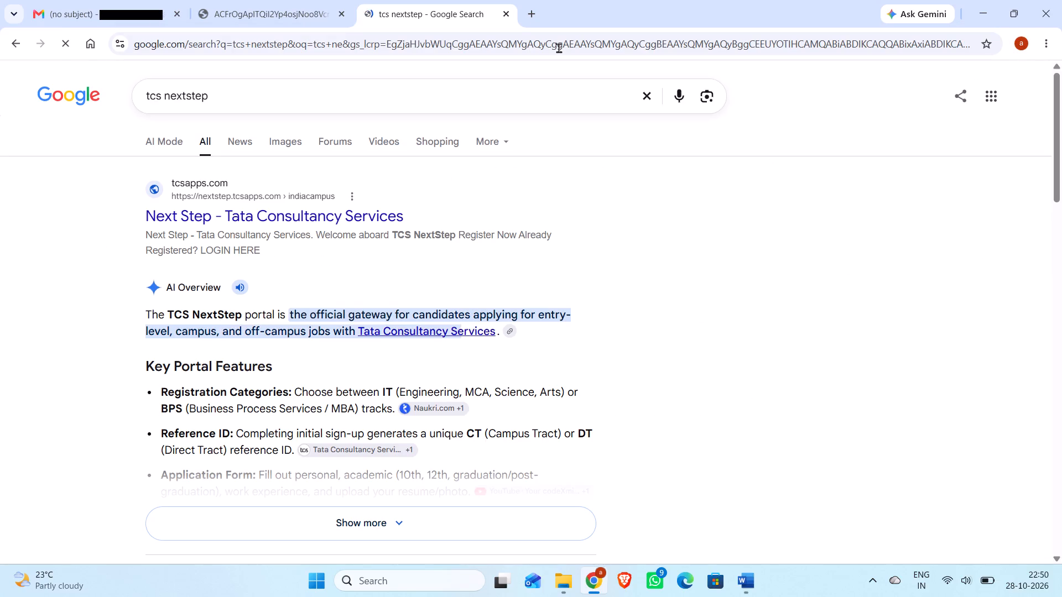
click(326, 216)
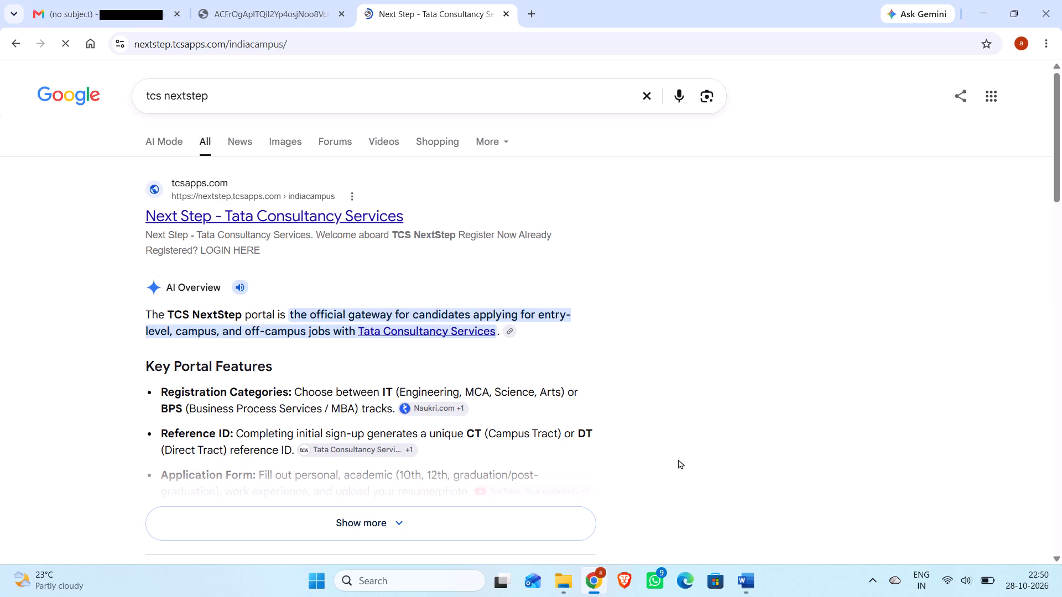
Connect the computer to the "Fahhh!!!!" Wi-Fi network in place of the current one.
click(955, 578)
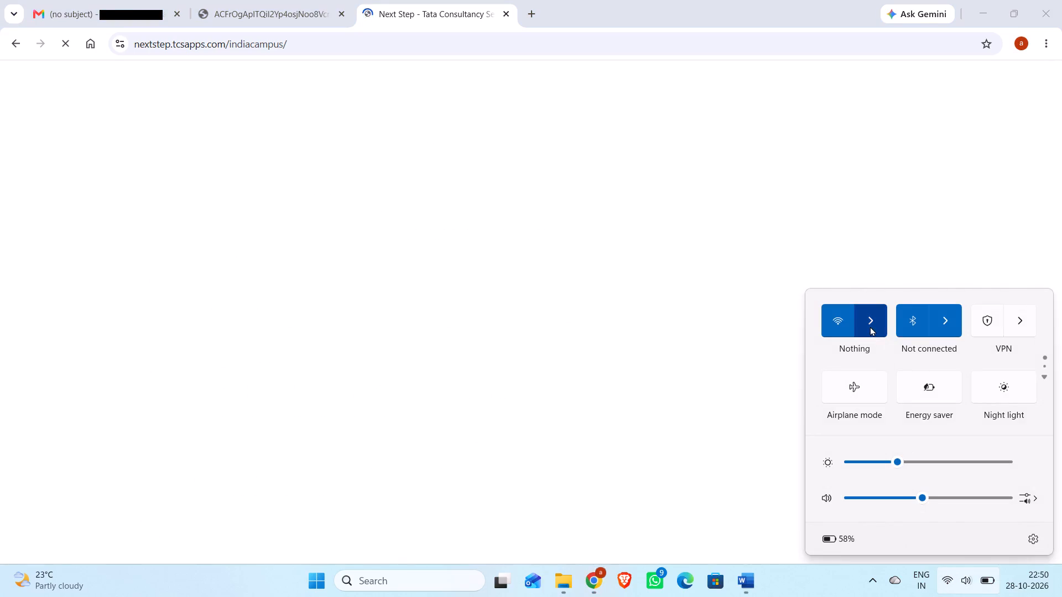
click(870, 326)
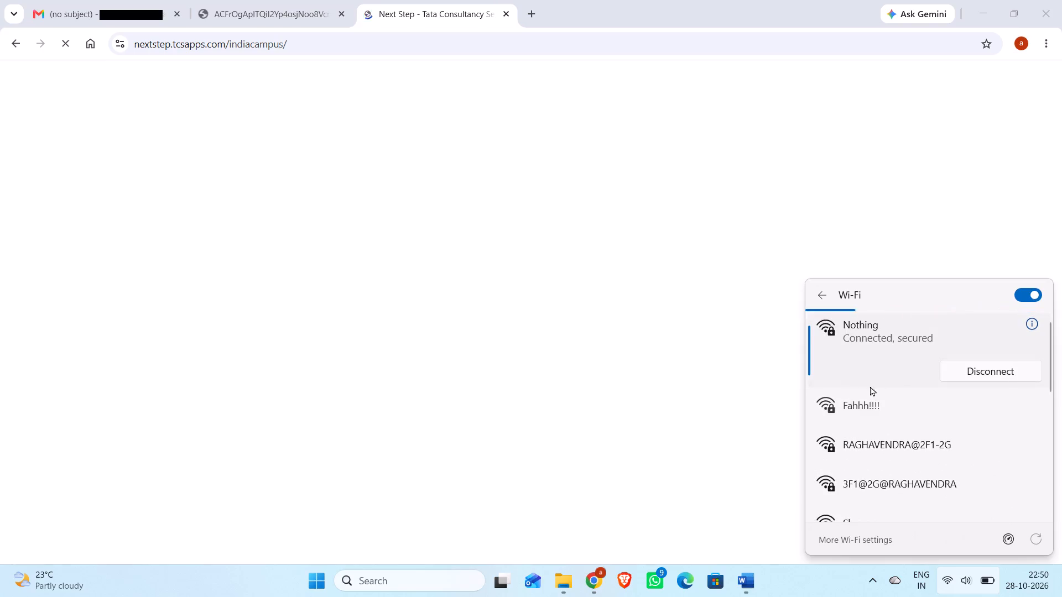
click(864, 405)
click(962, 433)
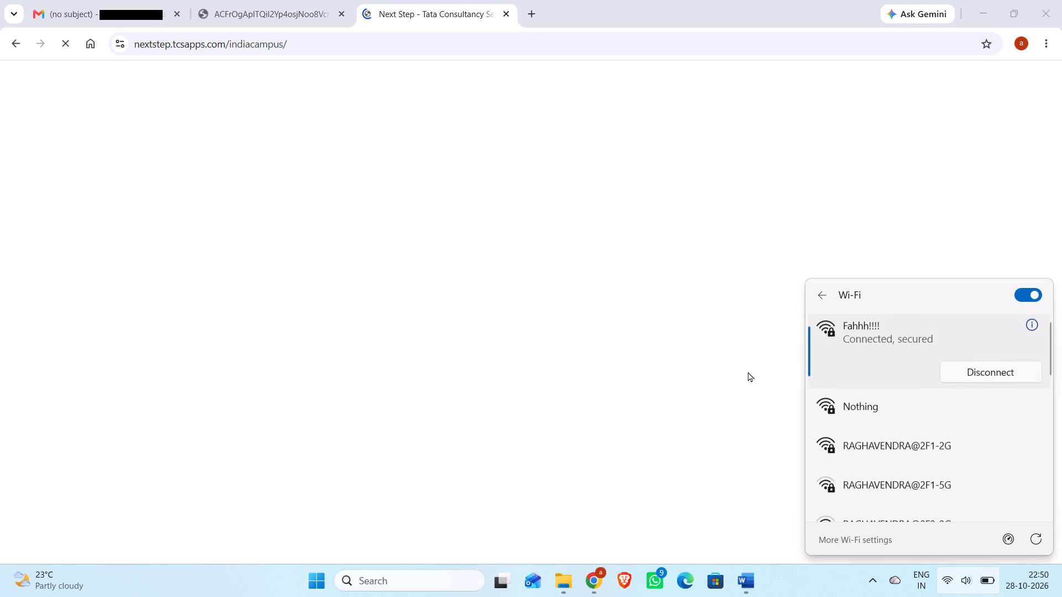
click(673, 370)
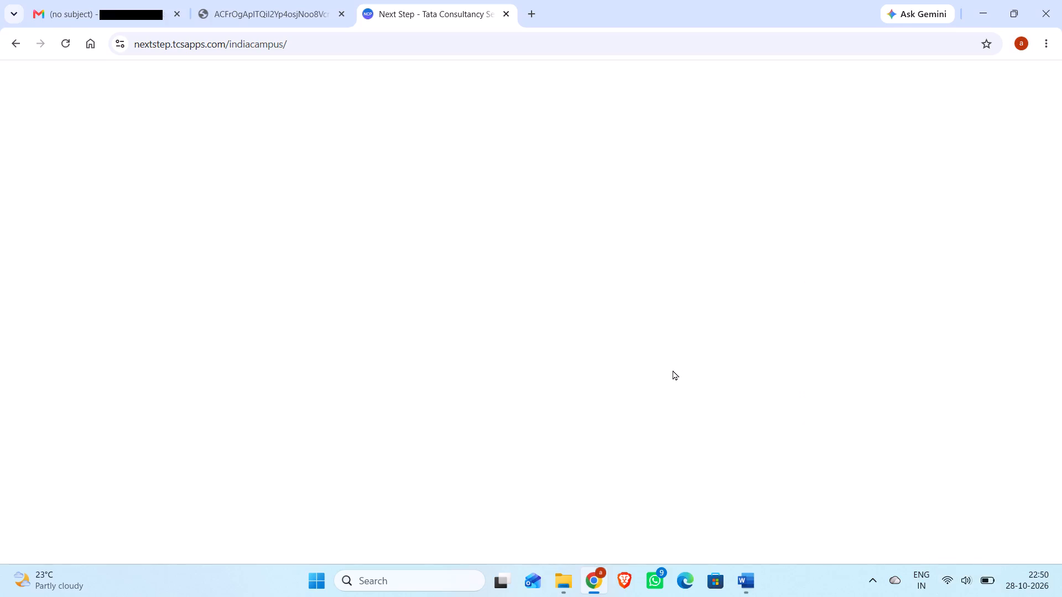
Reload the TCS Next Step page at nextstep.tcsapps.com/indiacampus.
click(62, 43)
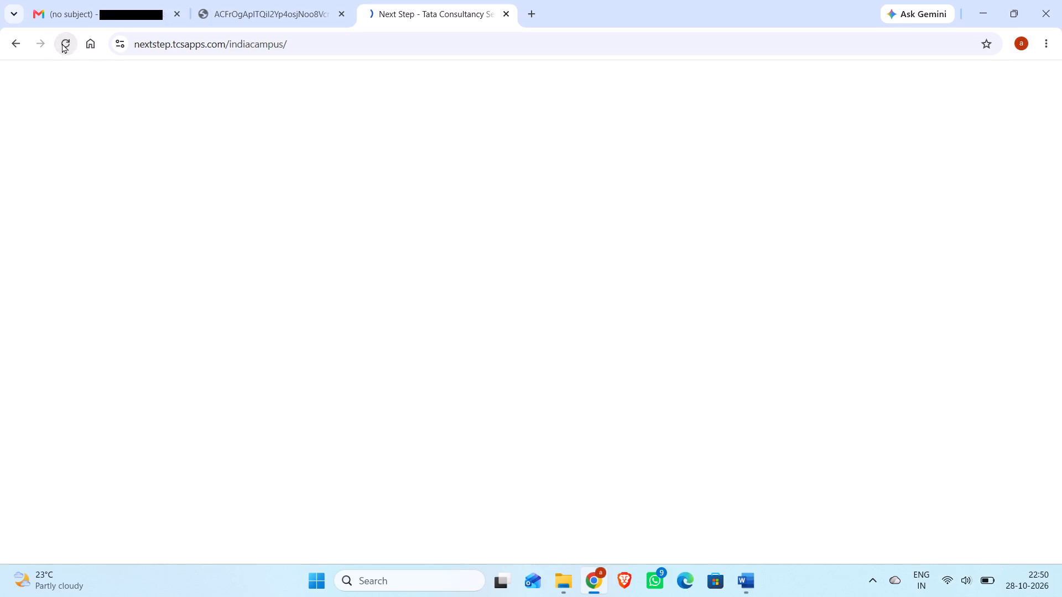